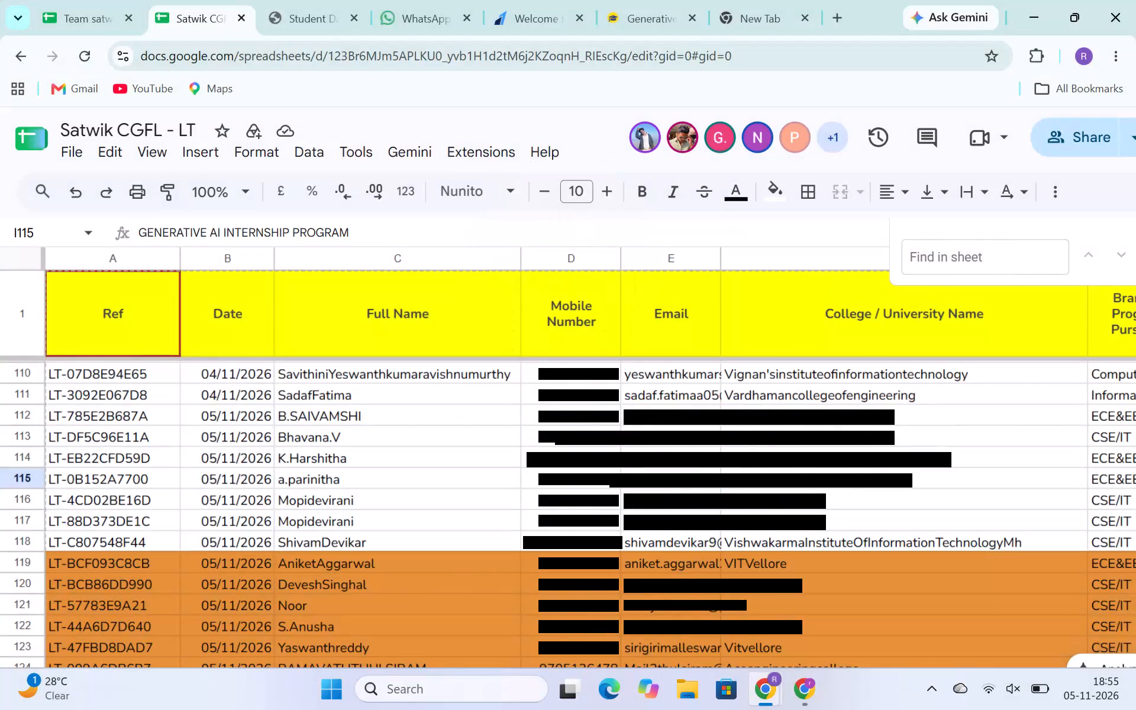
pyautogui.click(27, 467)
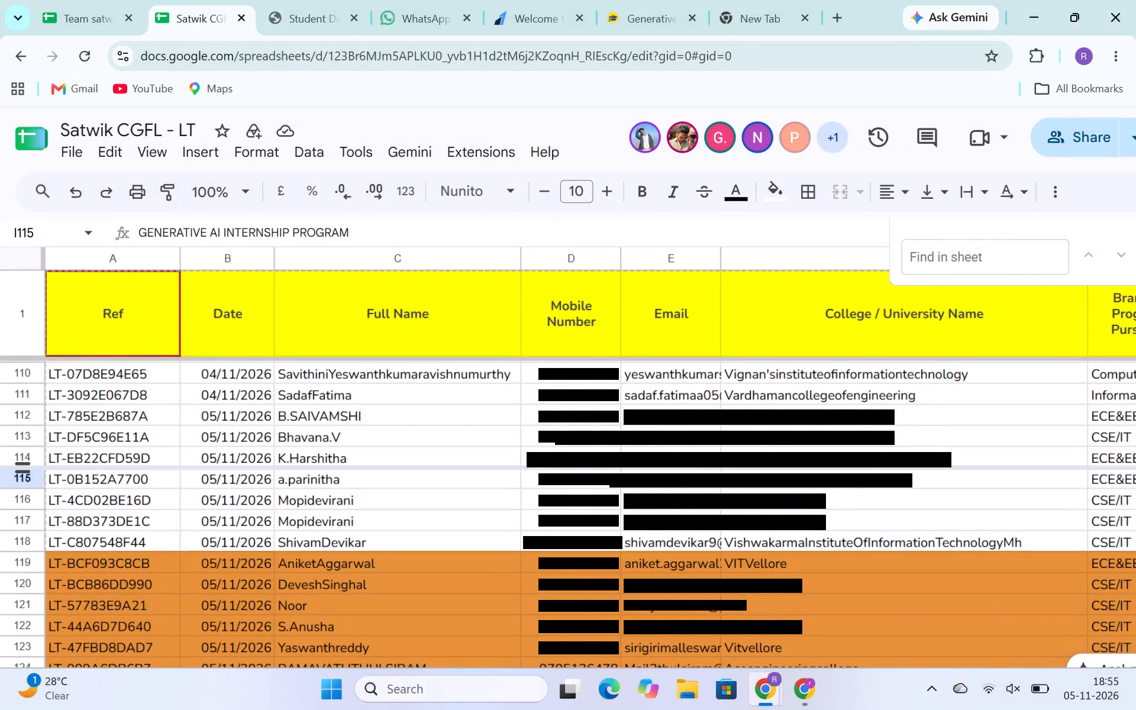
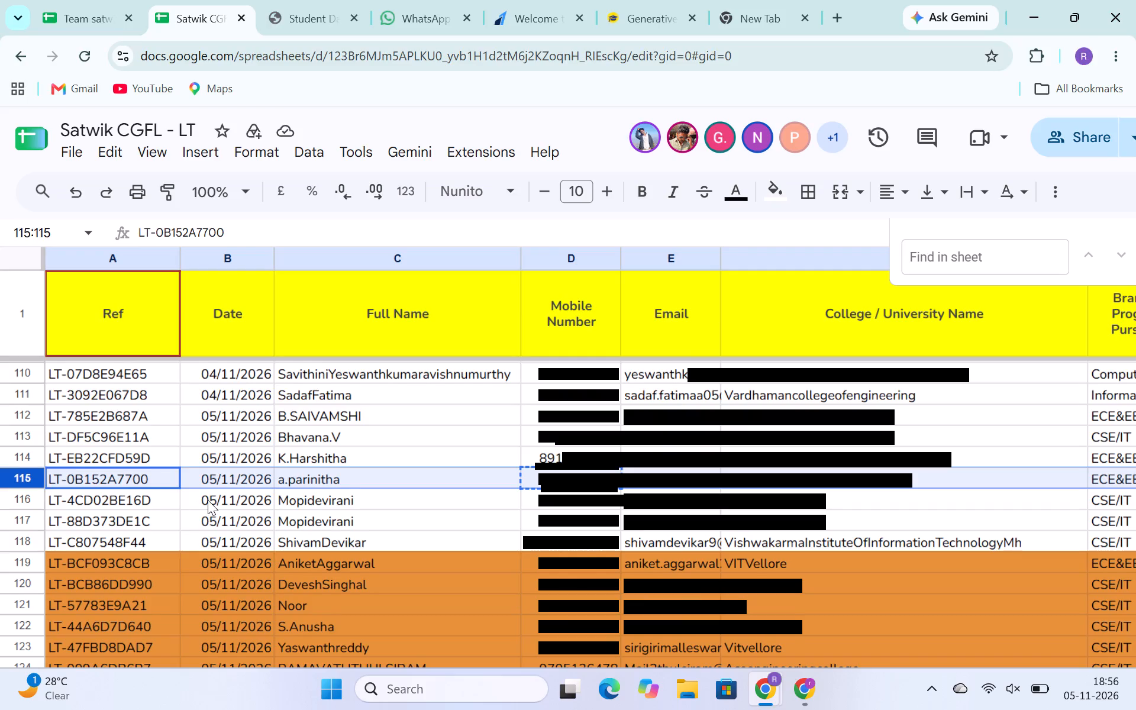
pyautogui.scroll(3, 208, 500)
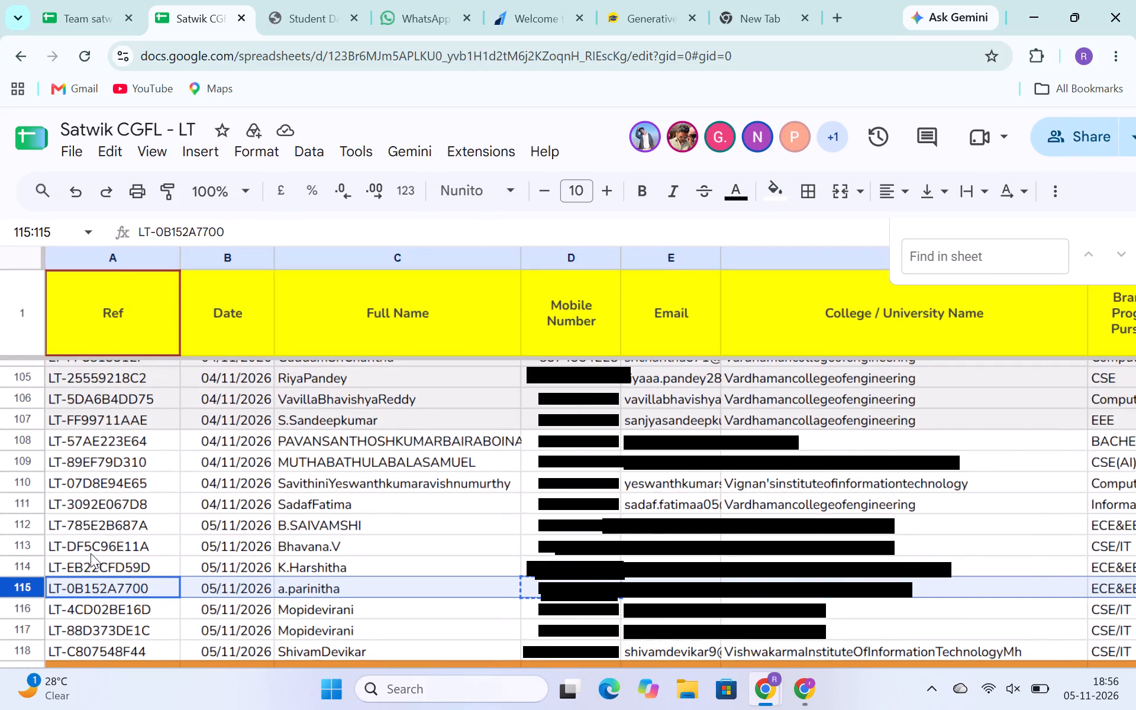
# Examine the lead in row 112 of Master Leads, from contact details through internship answers to the call status and comments.
pyautogui.click(13, 519)
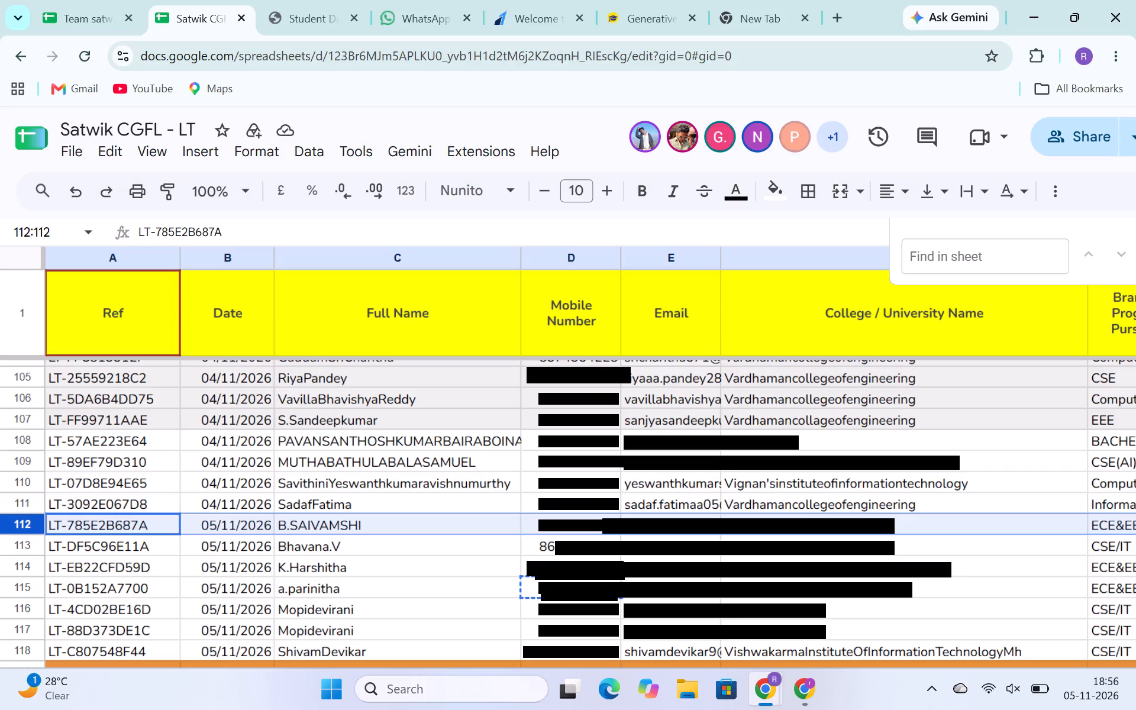
pyautogui.hscroll(-7, 564, 535)
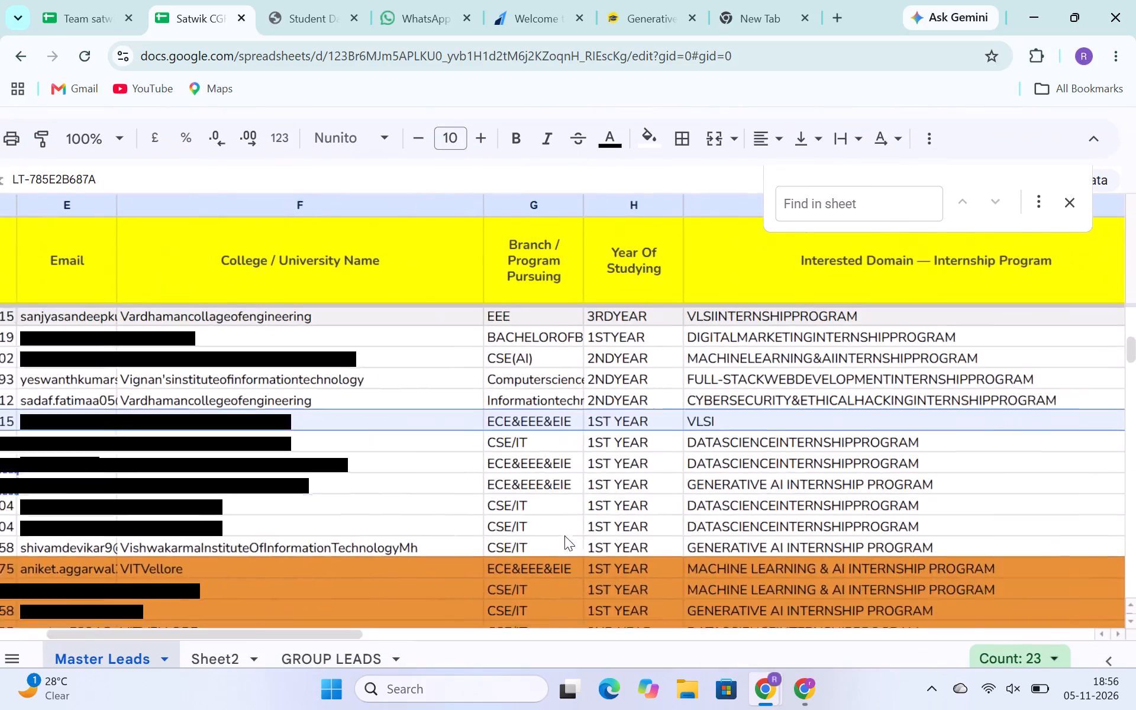
pyautogui.hscroll(-13, 564, 535)
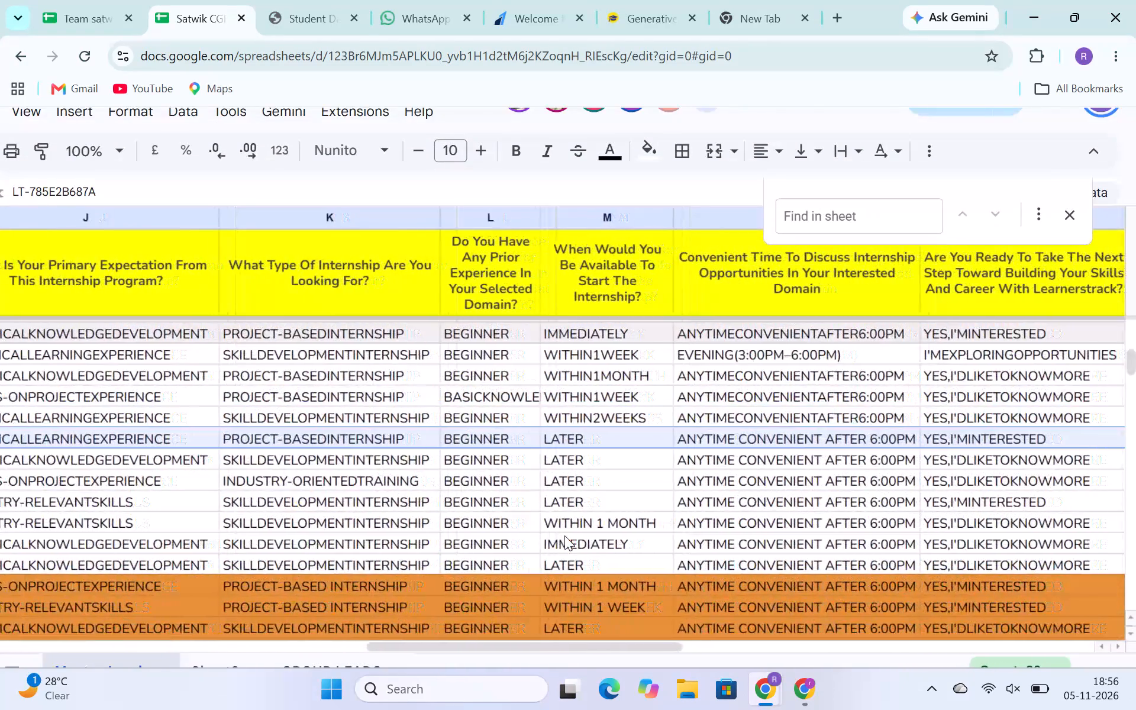
pyautogui.hscroll(-2, 564, 535)
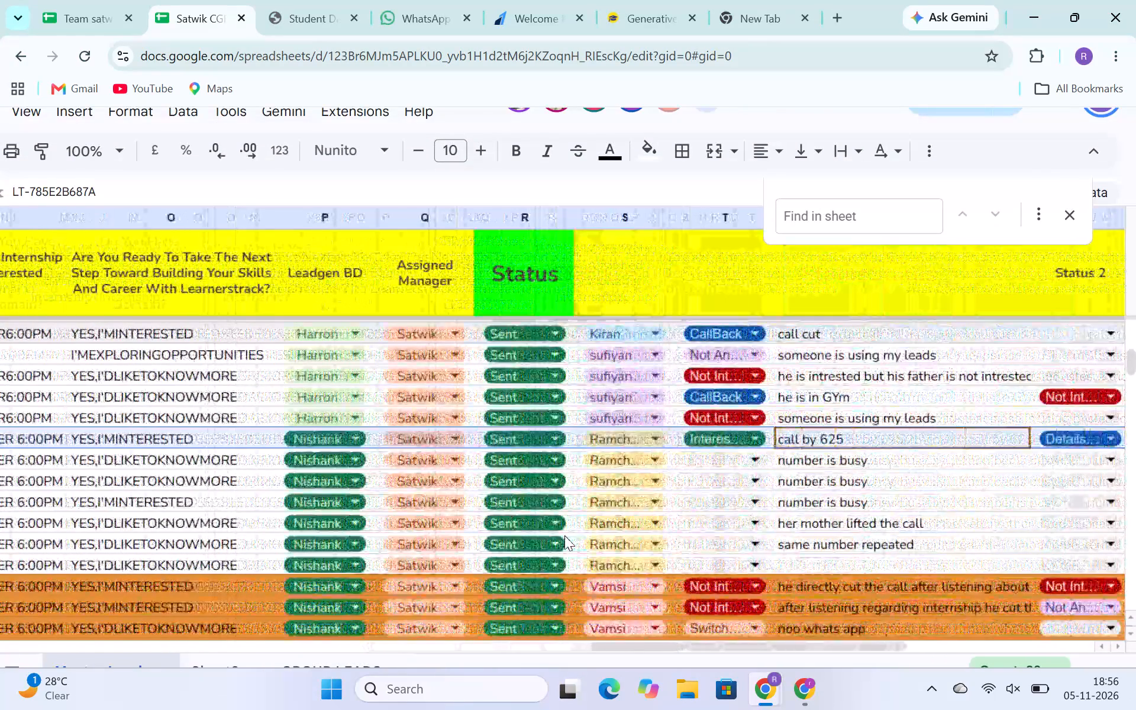
pyautogui.hscroll(-2, 564, 535)
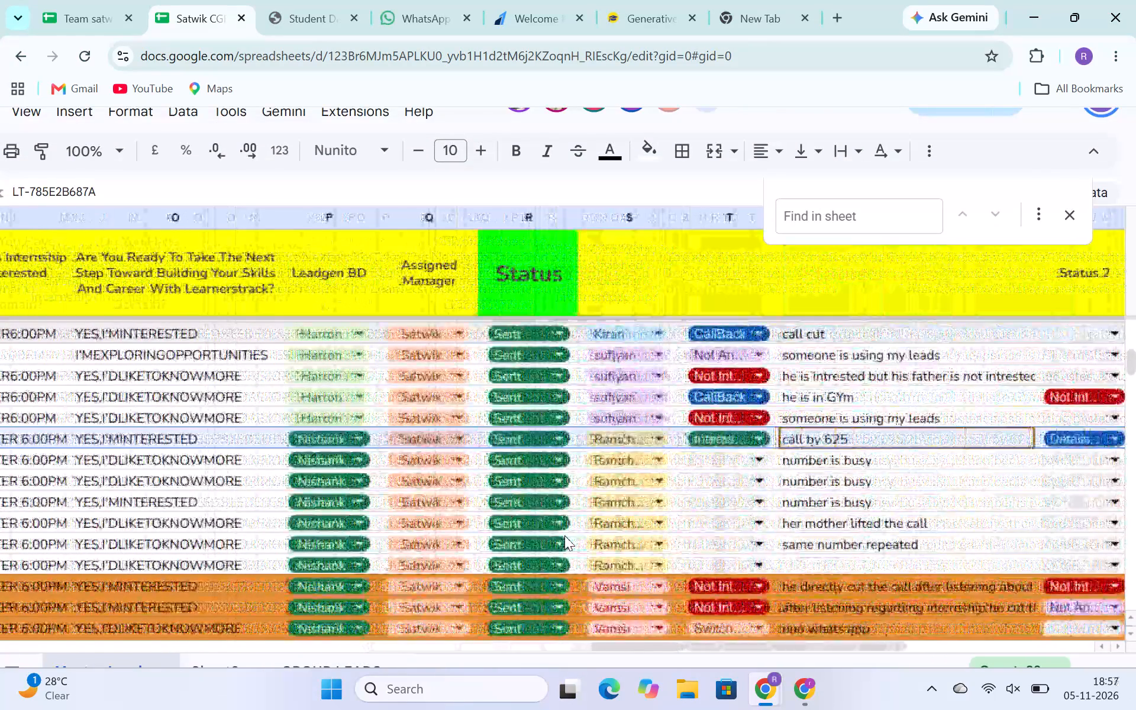
pyautogui.hscroll(-1, 564, 535)
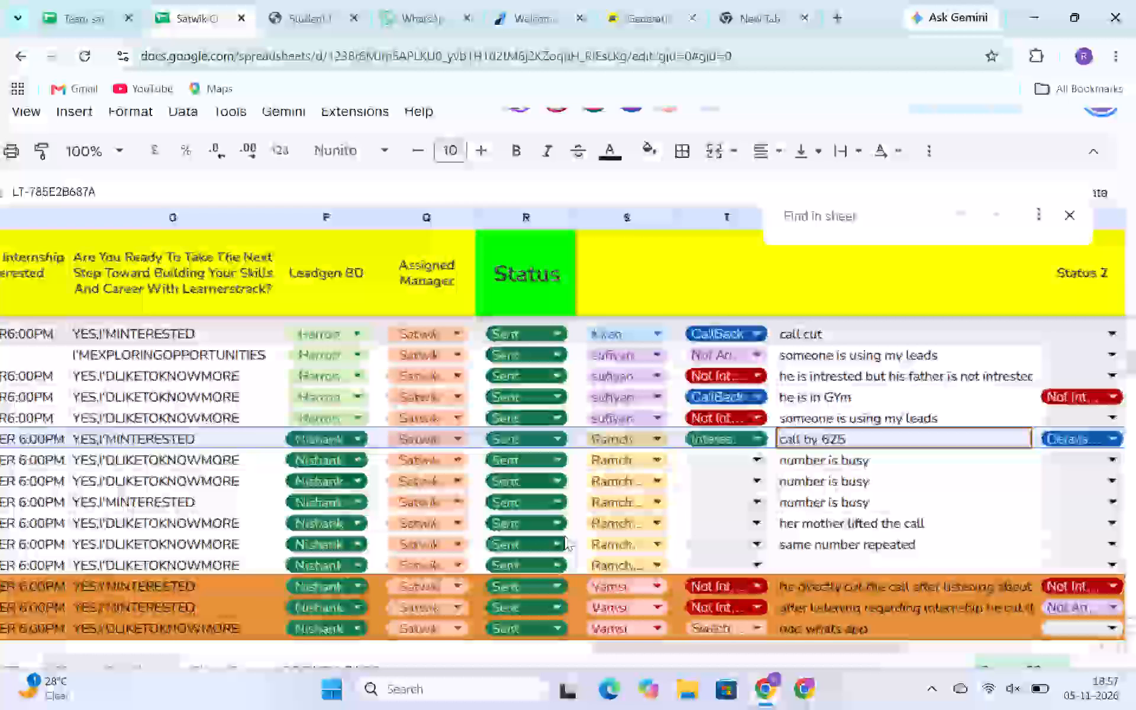
pyautogui.hscroll(-1, 564, 535)
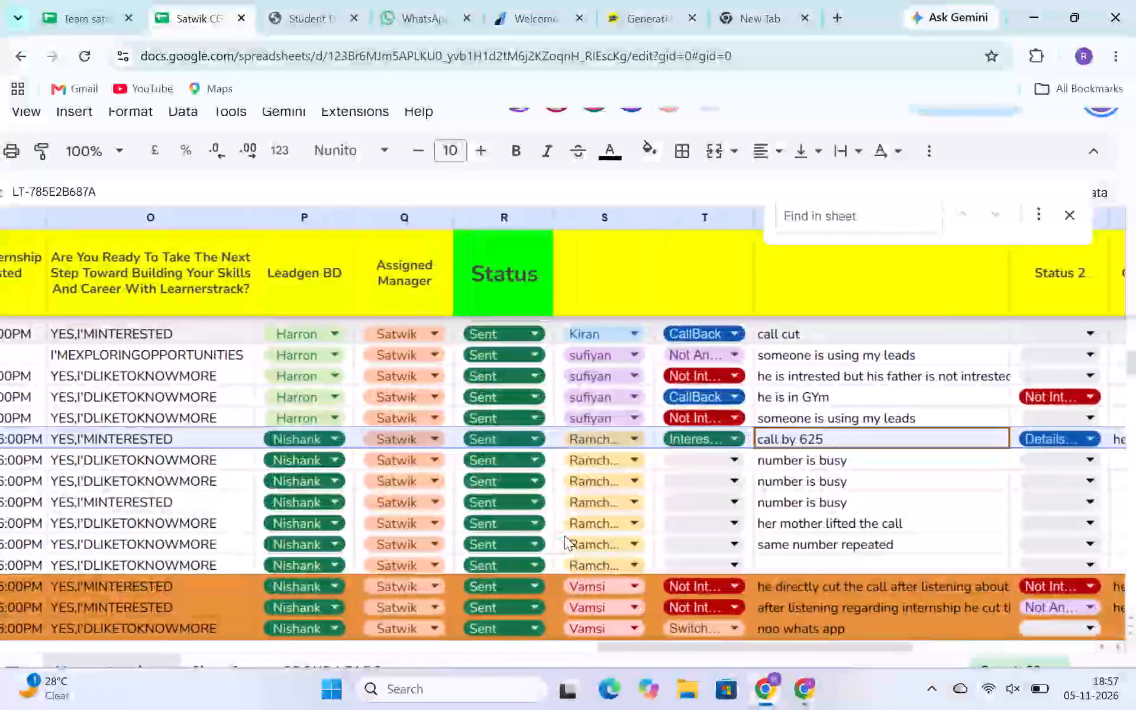
pyautogui.hscroll(-1, 564, 535)
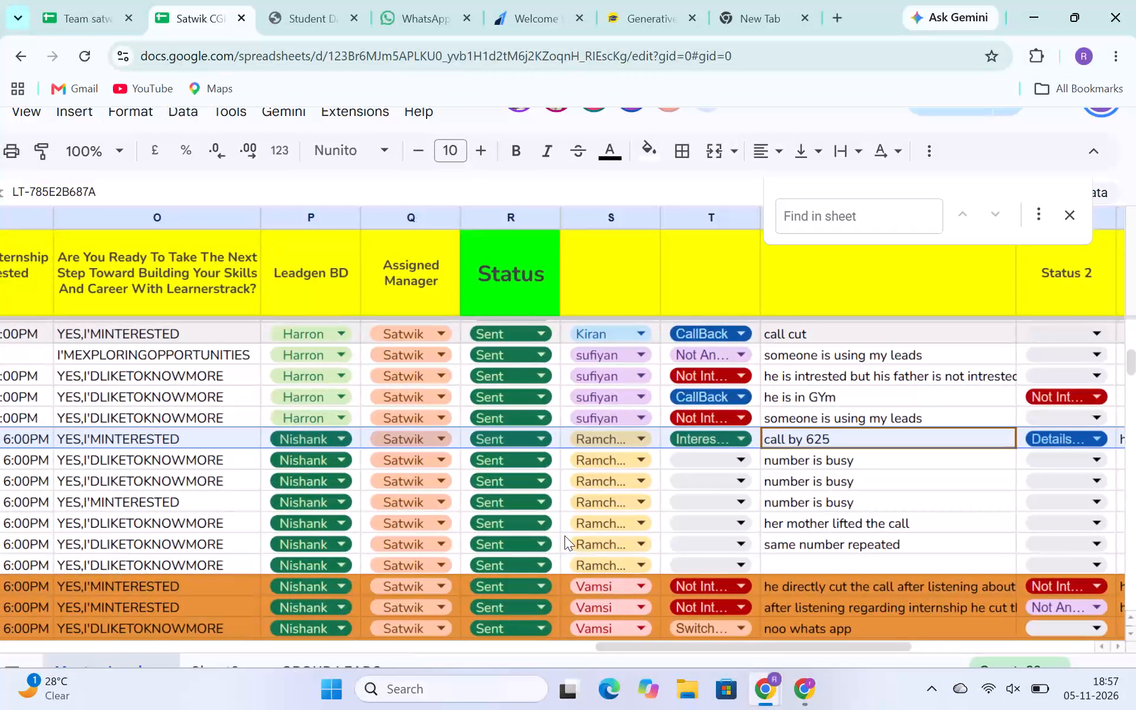
pyautogui.hscroll(-1, 564, 535)
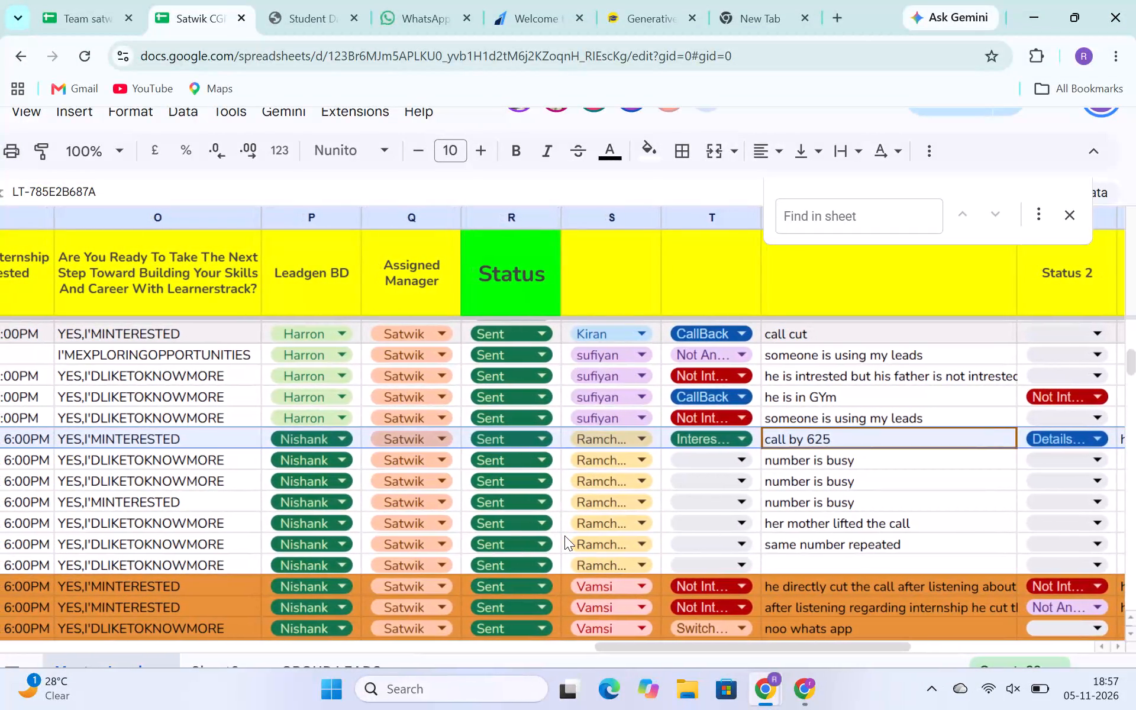
pyautogui.hscroll(-1, 564, 535)
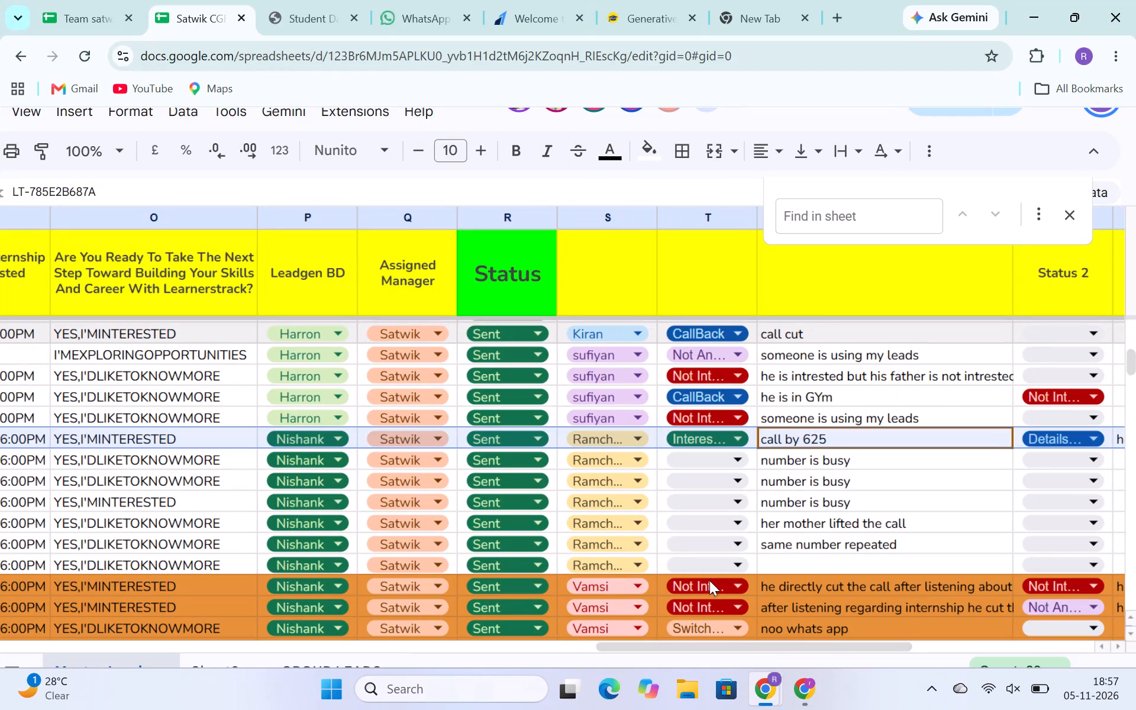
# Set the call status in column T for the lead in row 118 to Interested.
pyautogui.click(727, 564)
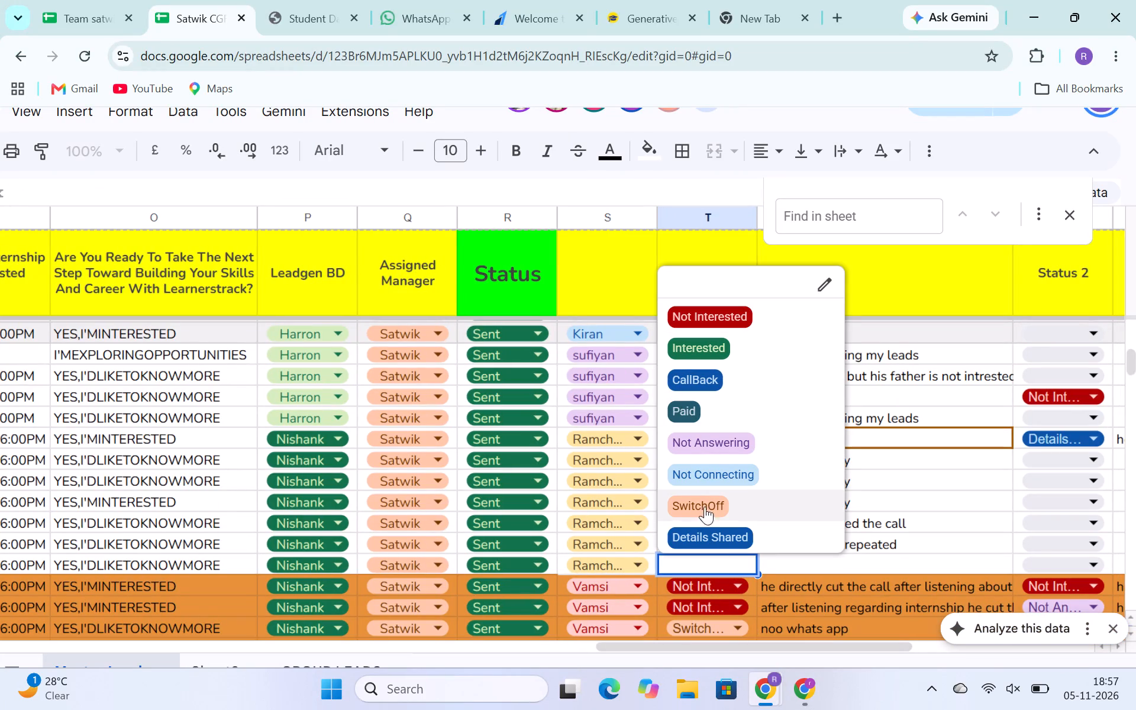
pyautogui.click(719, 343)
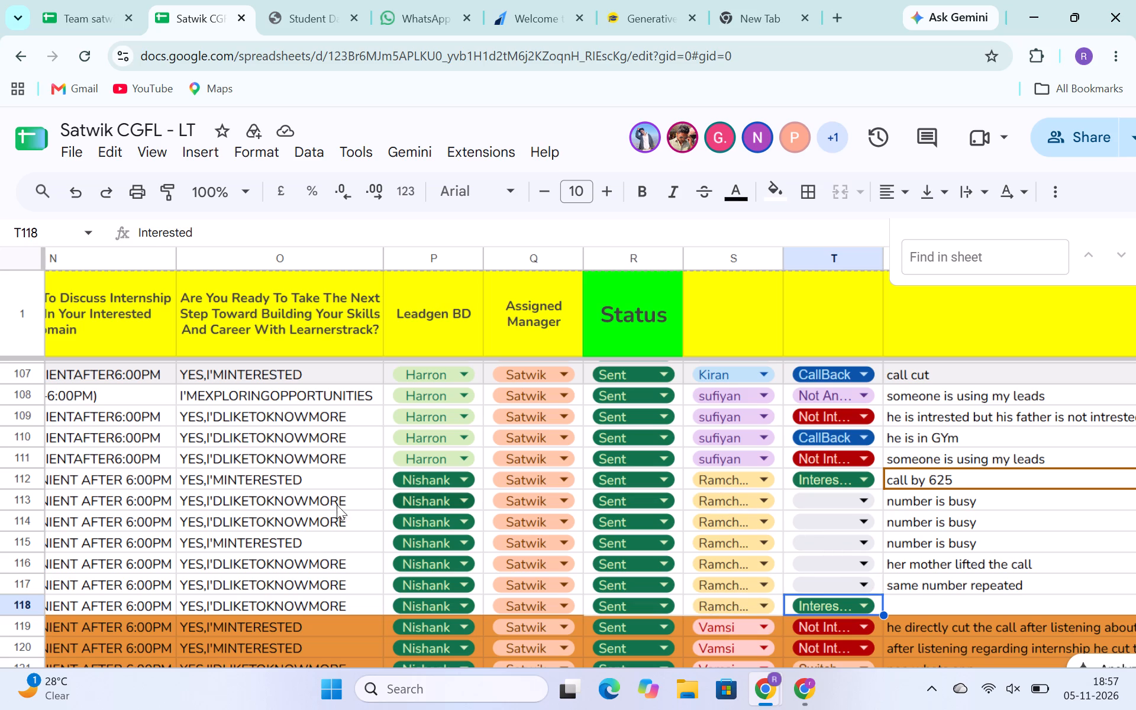
# Examine the lead in row 113, from contact details and internship preferences through to its status and comment columns.
pyautogui.click(33, 501)
pyautogui.hscroll(8, 153, 534)
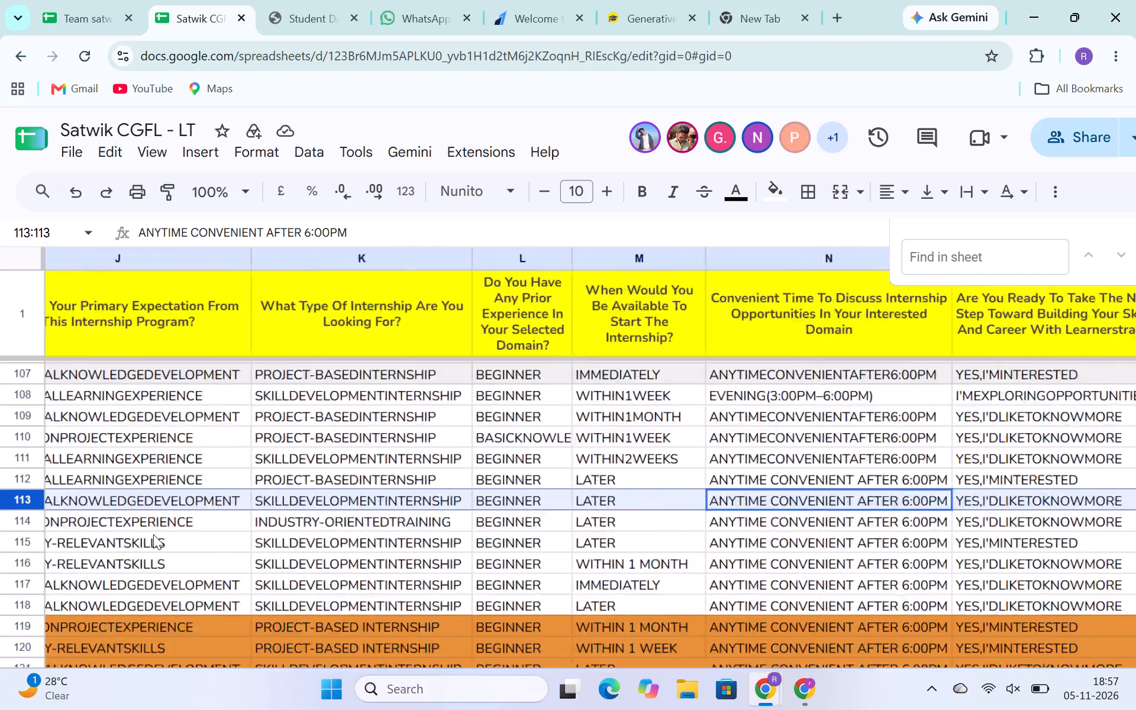
pyautogui.hscroll(9, 153, 534)
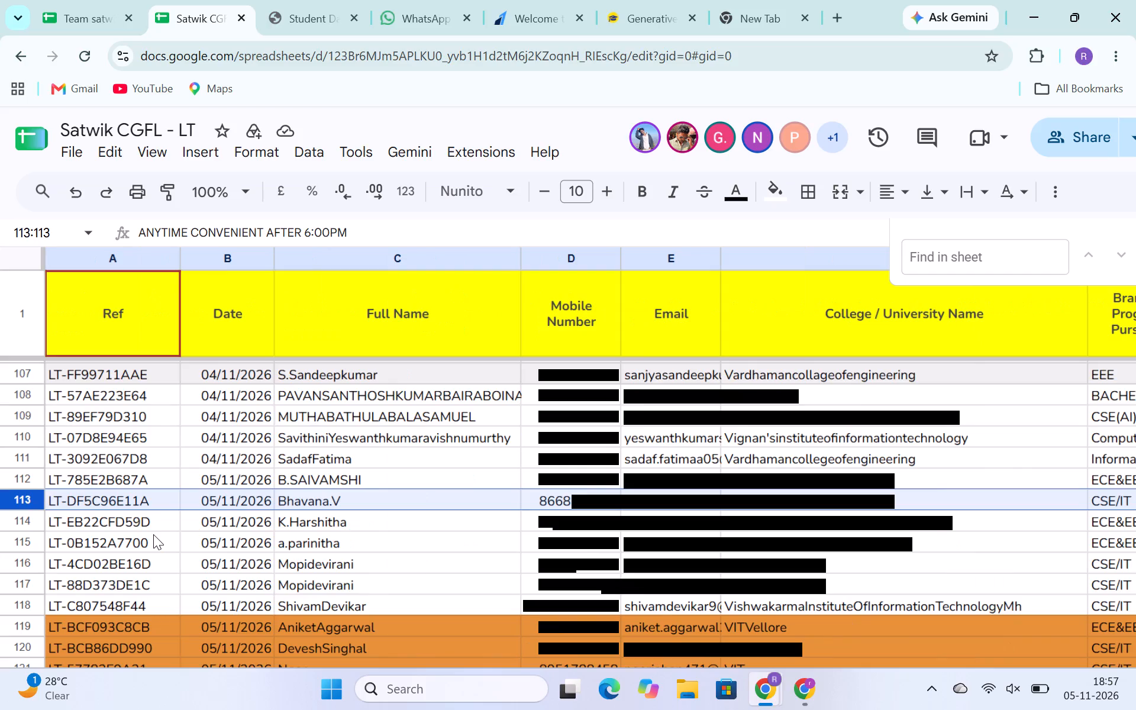
pyautogui.hscroll(-3, 153, 534)
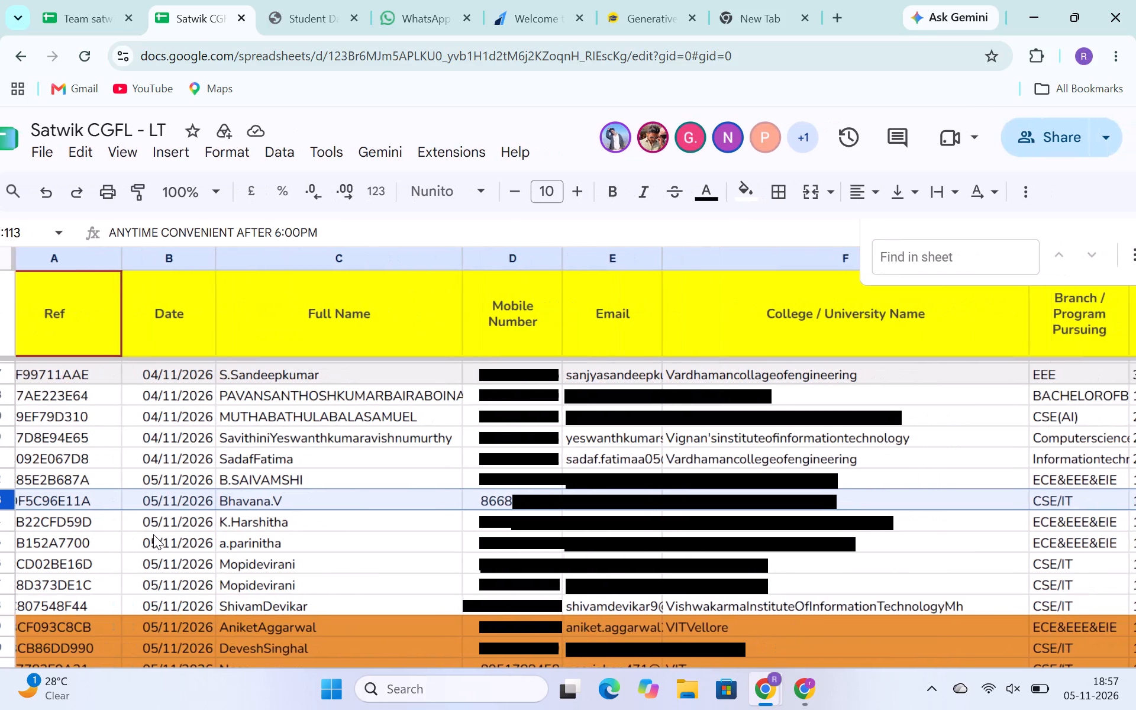
pyautogui.hscroll(-9, 153, 534)
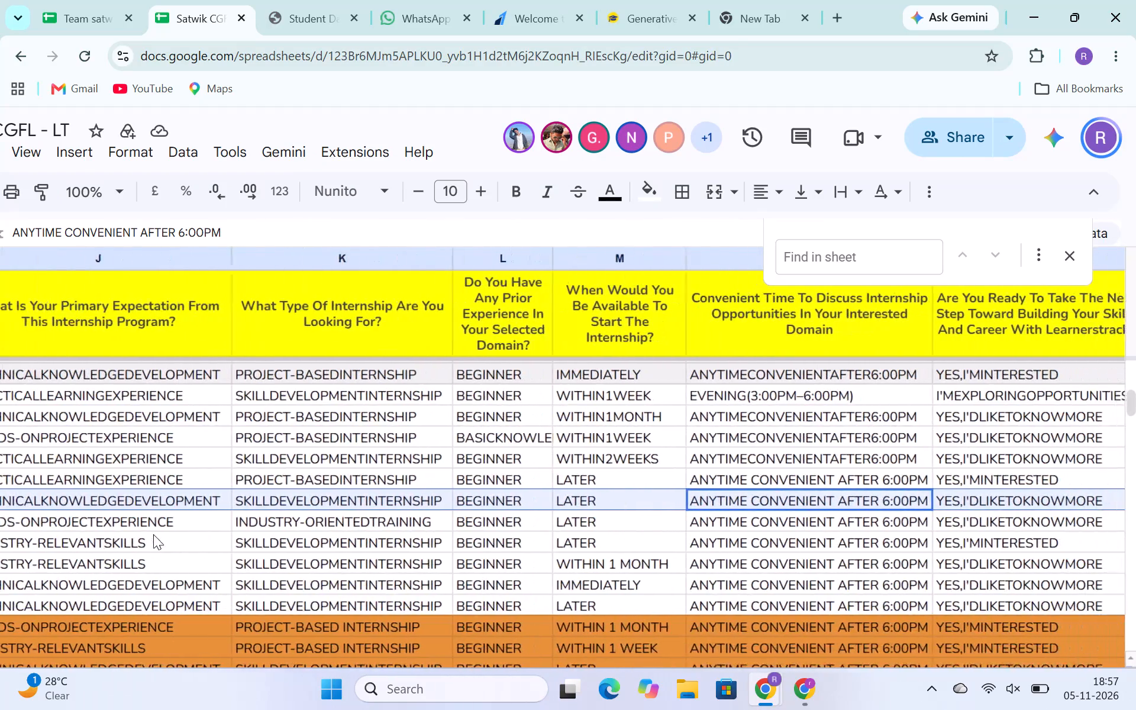
pyautogui.hscroll(-7, 153, 534)
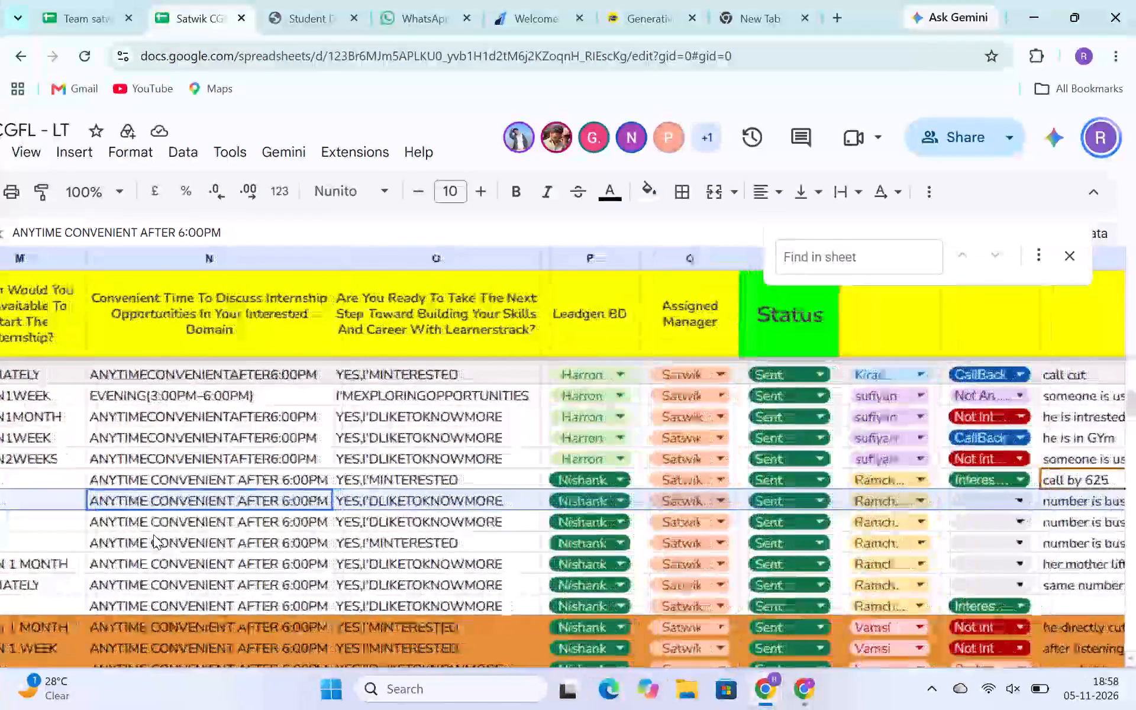
pyautogui.hscroll(-3, 153, 534)
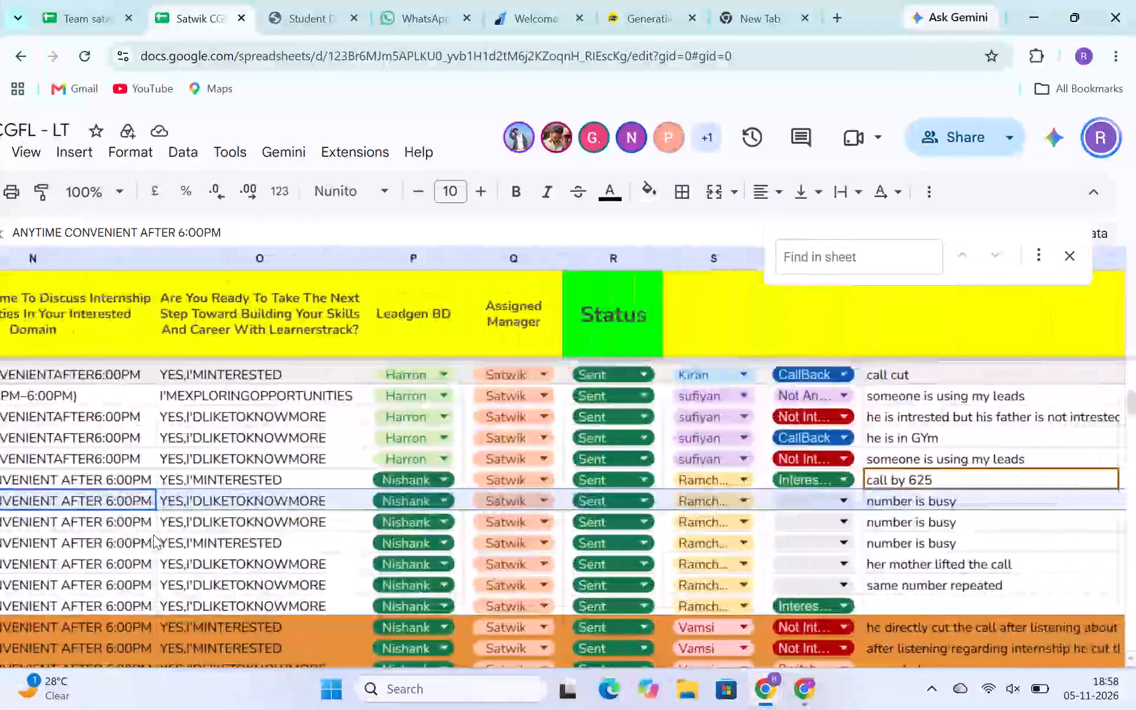
pyautogui.hscroll(-3, 153, 534)
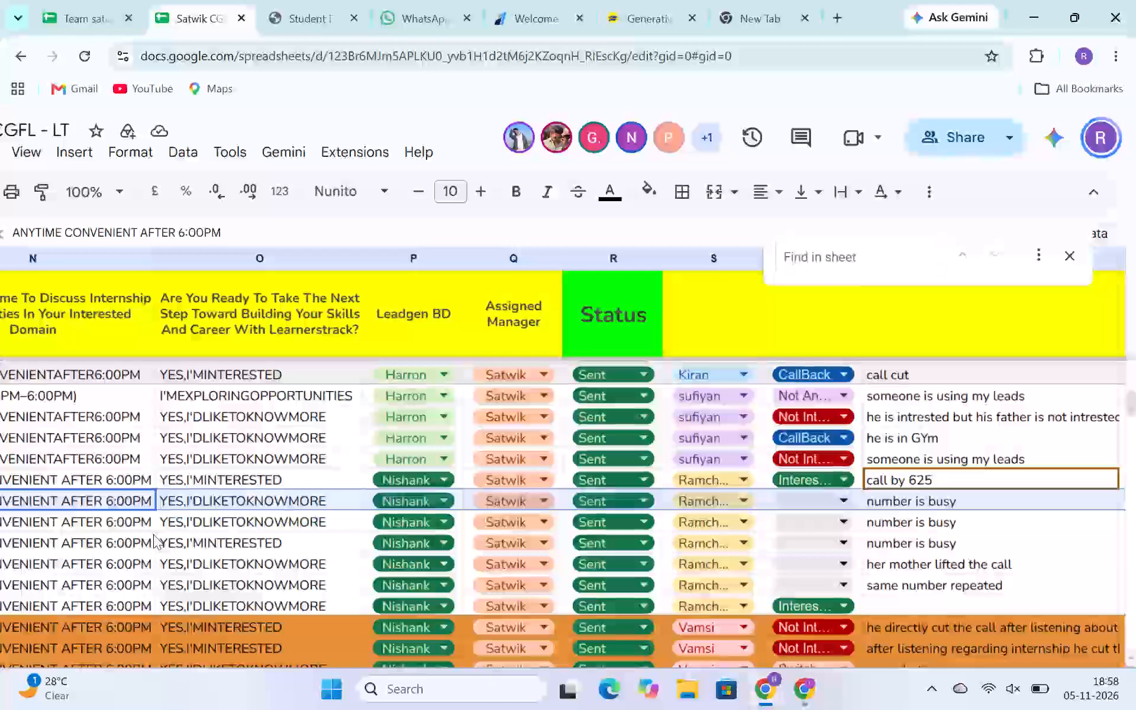
pyautogui.hscroll(-3, 153, 534)
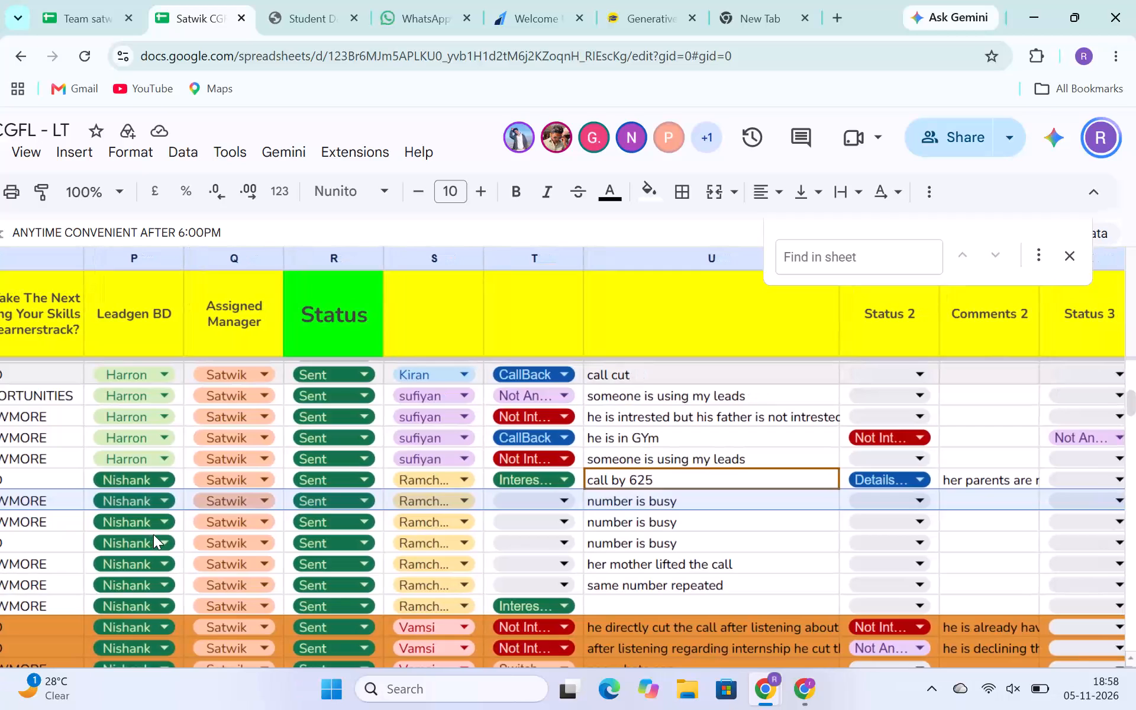
pyautogui.doubleClick(153, 534)
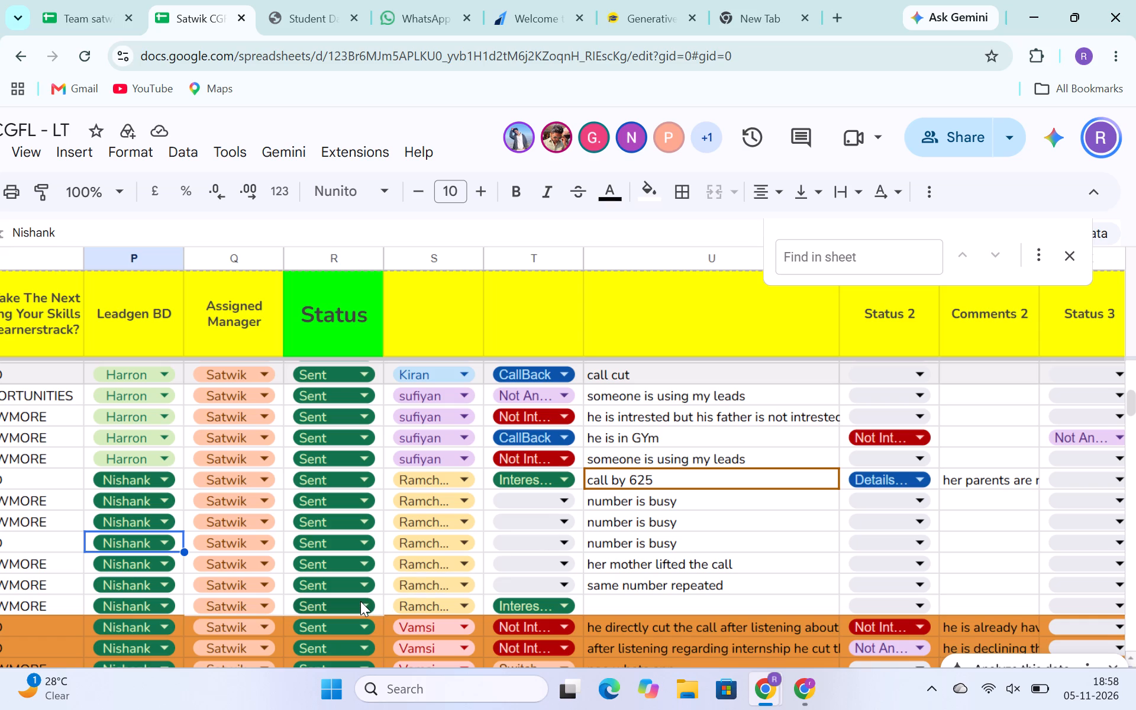
# Examine the lead in row 115, from name and mobile number across all answers to the Comments 2 column.
pyautogui.hscroll(7, 360, 601)
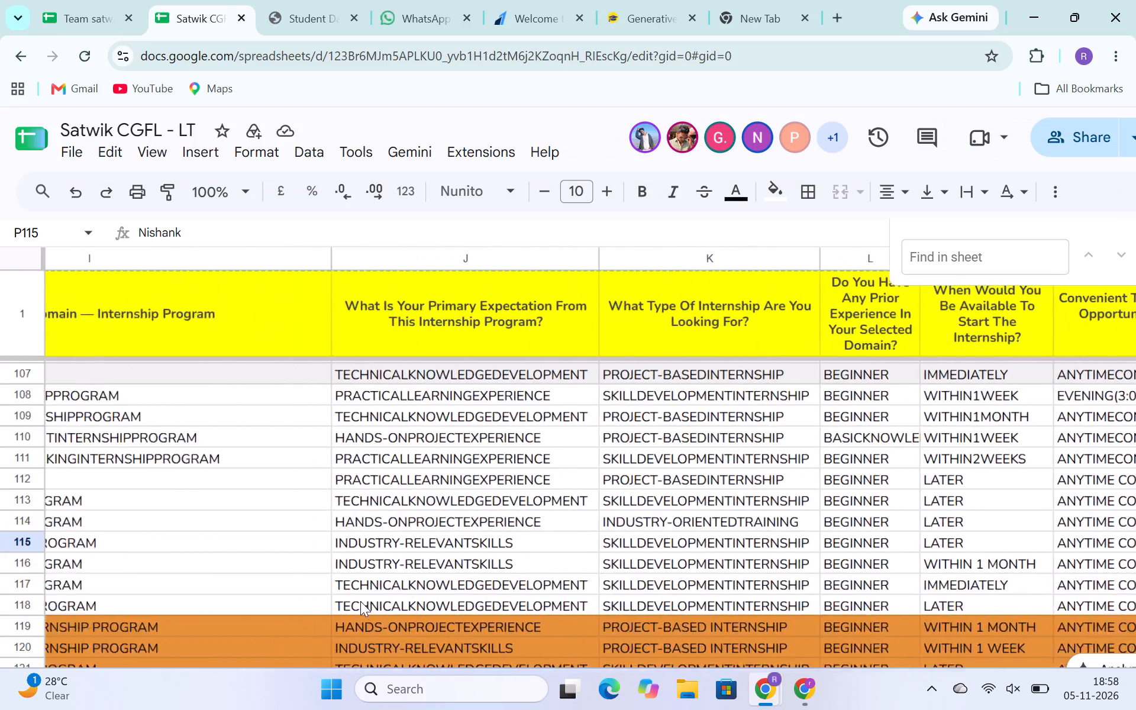
pyautogui.hscroll(16, 360, 601)
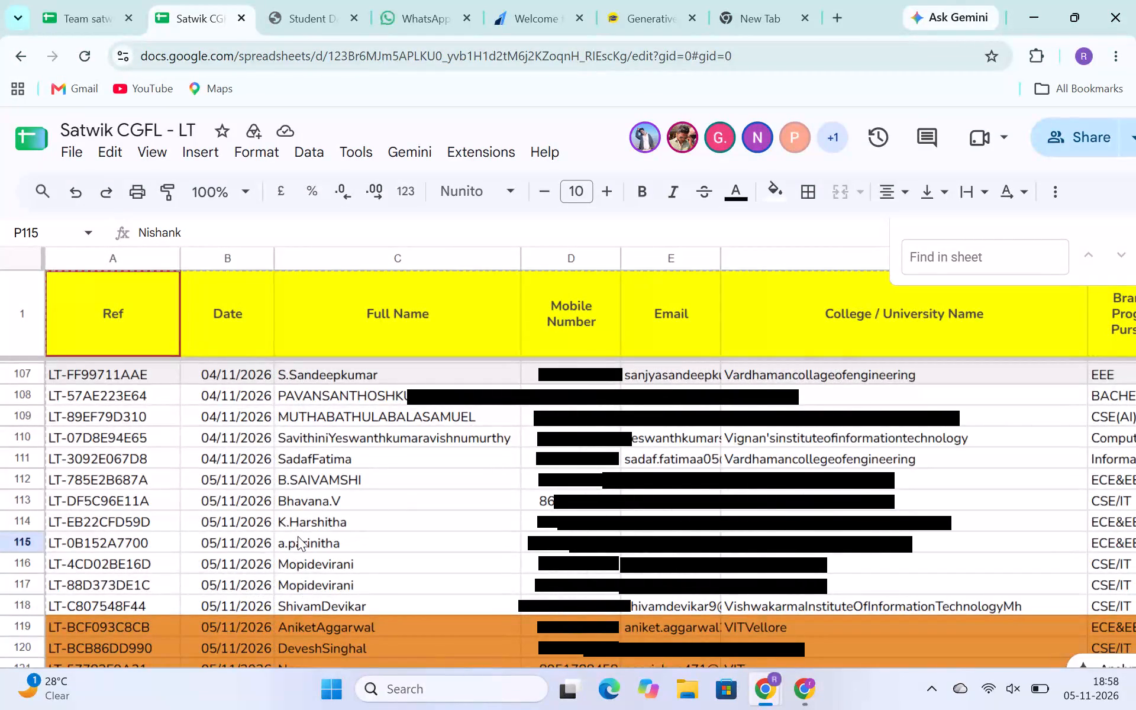
pyautogui.click(300, 546)
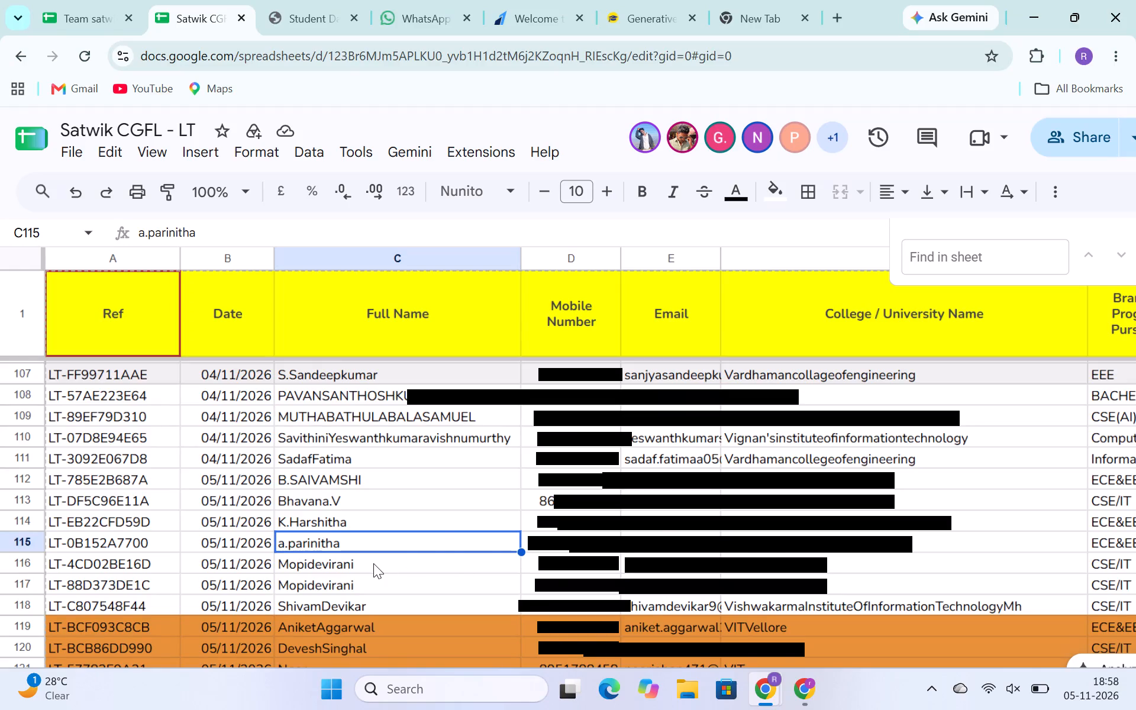
pyautogui.click(573, 548)
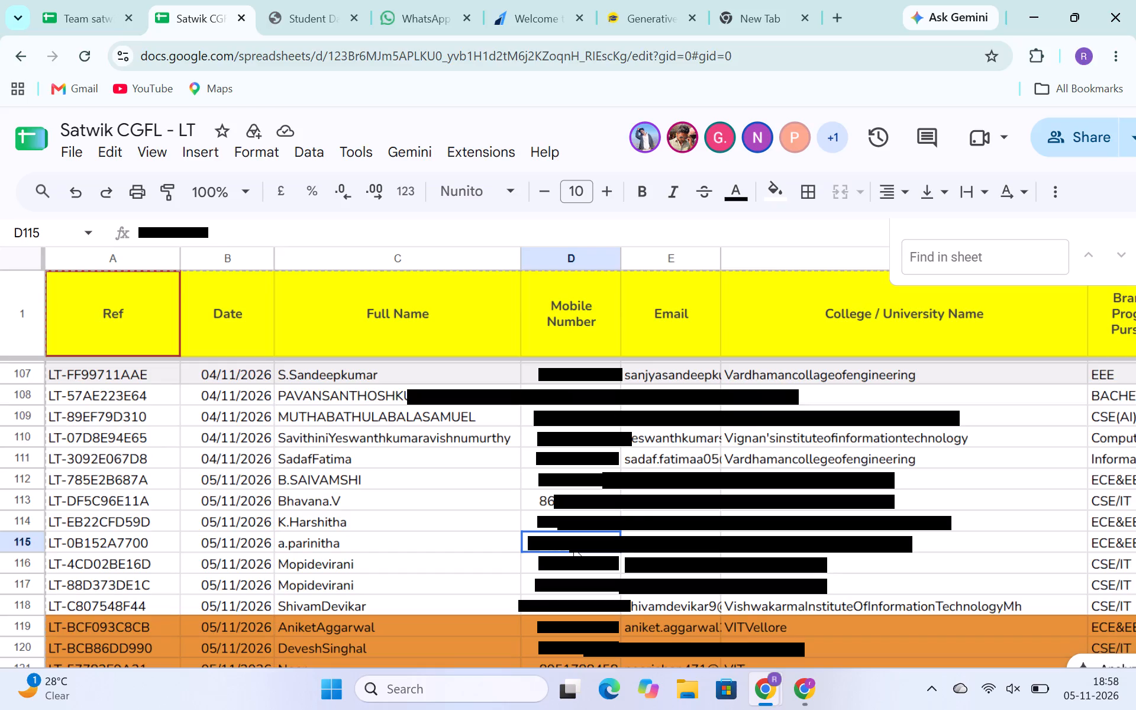
pyautogui.press('Left')
pyautogui.press('Right')
pyautogui.press('Right')
pyautogui.press('Right')
pyautogui.press('Right')
pyautogui.press('Right')
pyautogui.press('Right')
pyautogui.press('Right')
pyautogui.press('Right')
pyautogui.press('Right')
pyautogui.press('Right')
pyautogui.press('Right')
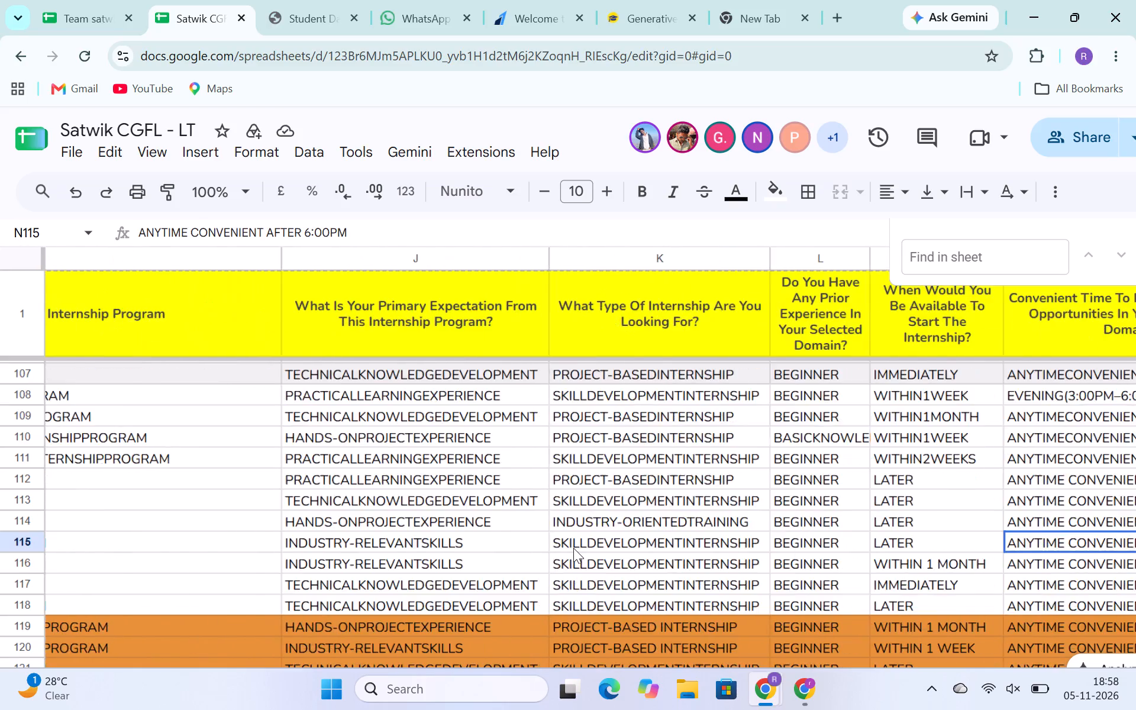
pyautogui.press('Right')
pyautogui.press('Right')
pyautogui.press('Right')
pyautogui.press('Right')
pyautogui.press('Right')
pyautogui.press('Right')
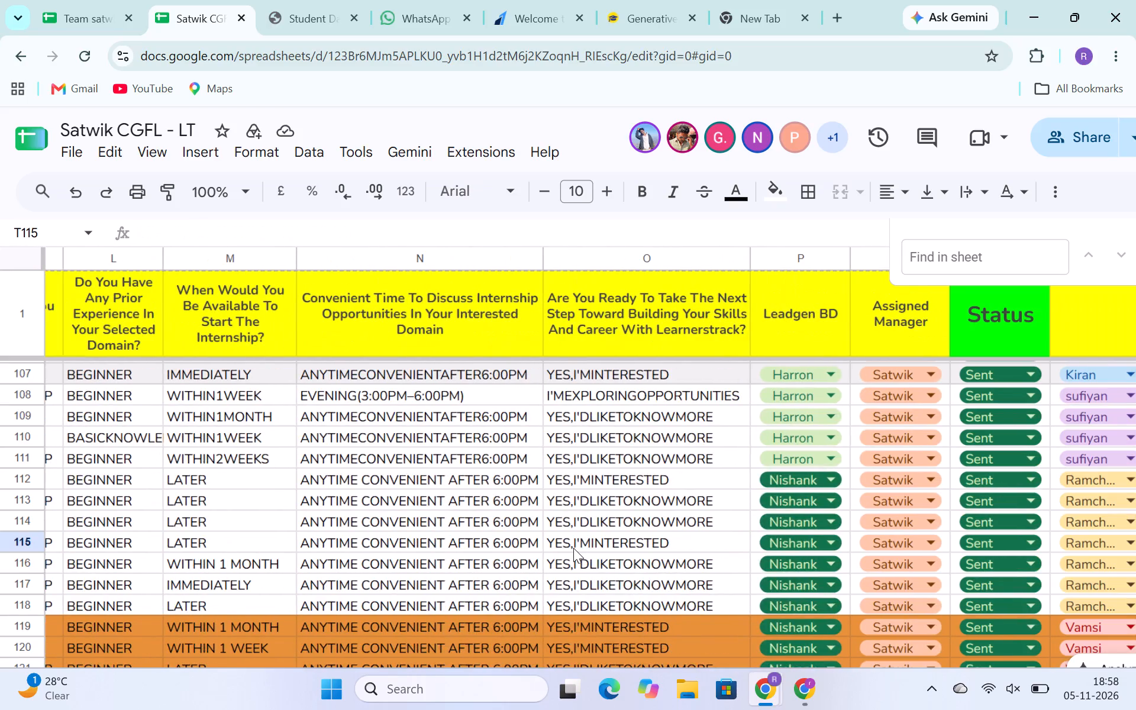
pyautogui.press('Right')
pyautogui.press('Right')
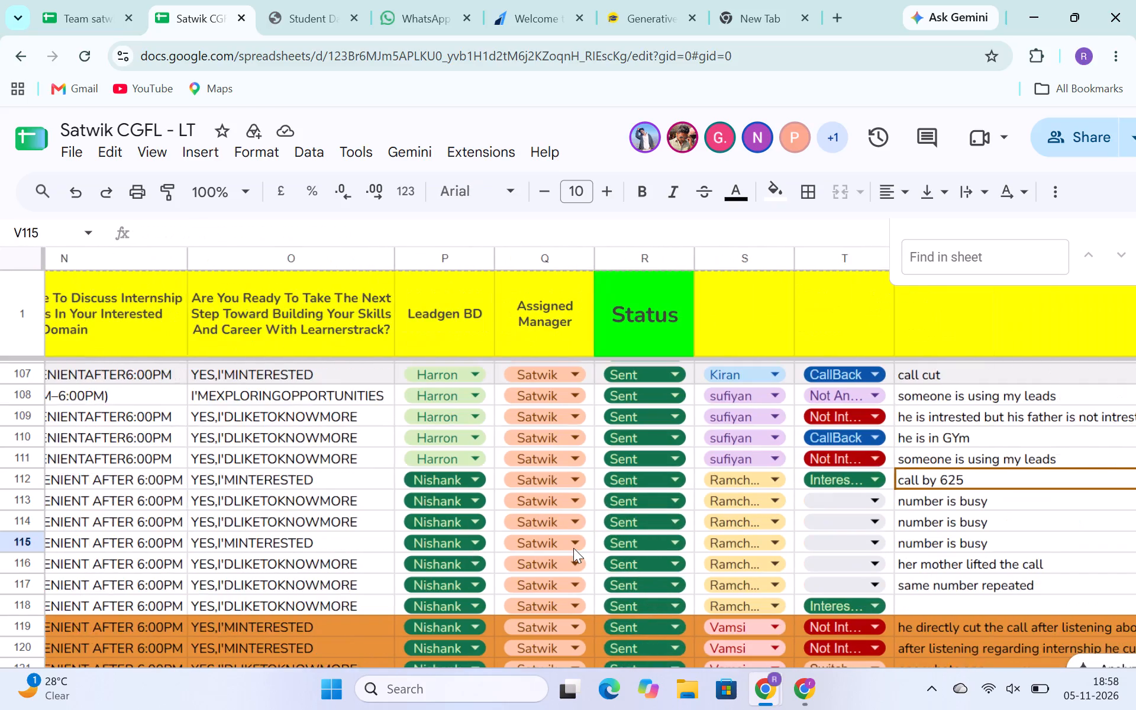
pyautogui.press('Right')
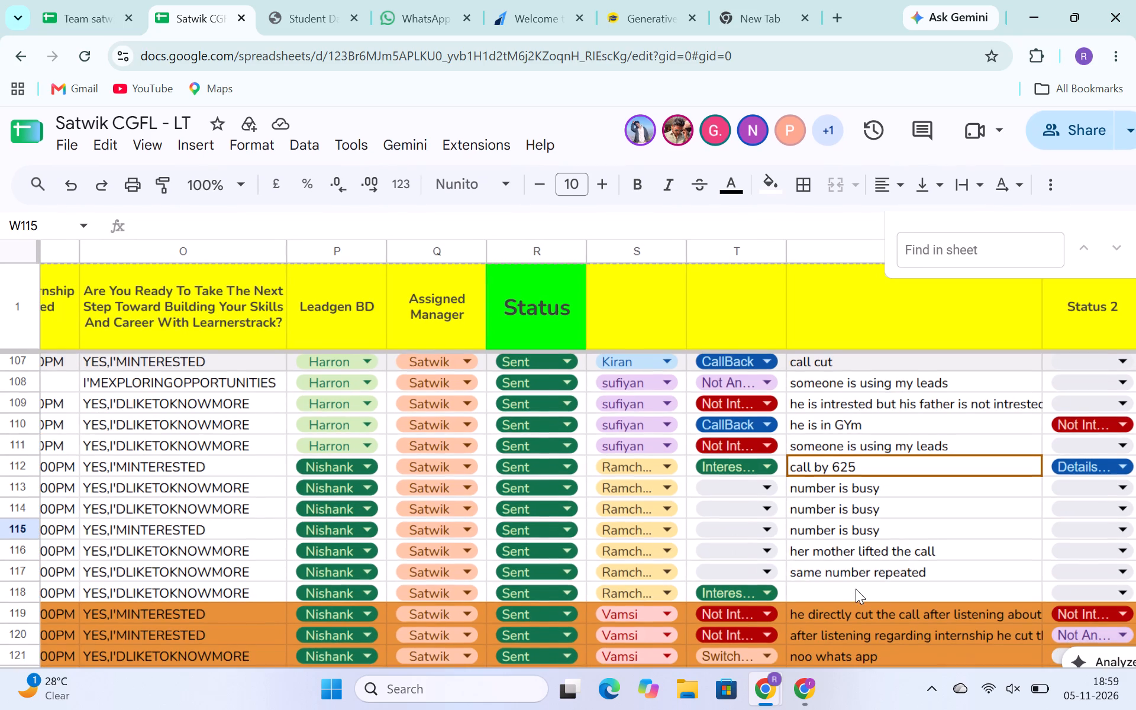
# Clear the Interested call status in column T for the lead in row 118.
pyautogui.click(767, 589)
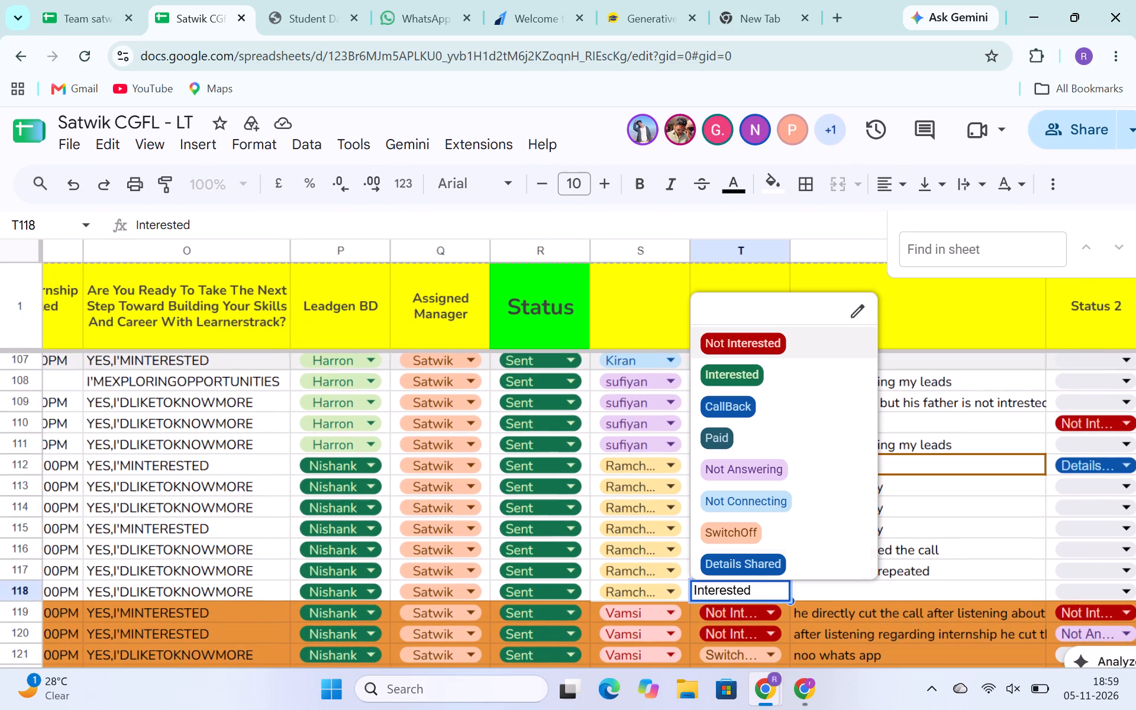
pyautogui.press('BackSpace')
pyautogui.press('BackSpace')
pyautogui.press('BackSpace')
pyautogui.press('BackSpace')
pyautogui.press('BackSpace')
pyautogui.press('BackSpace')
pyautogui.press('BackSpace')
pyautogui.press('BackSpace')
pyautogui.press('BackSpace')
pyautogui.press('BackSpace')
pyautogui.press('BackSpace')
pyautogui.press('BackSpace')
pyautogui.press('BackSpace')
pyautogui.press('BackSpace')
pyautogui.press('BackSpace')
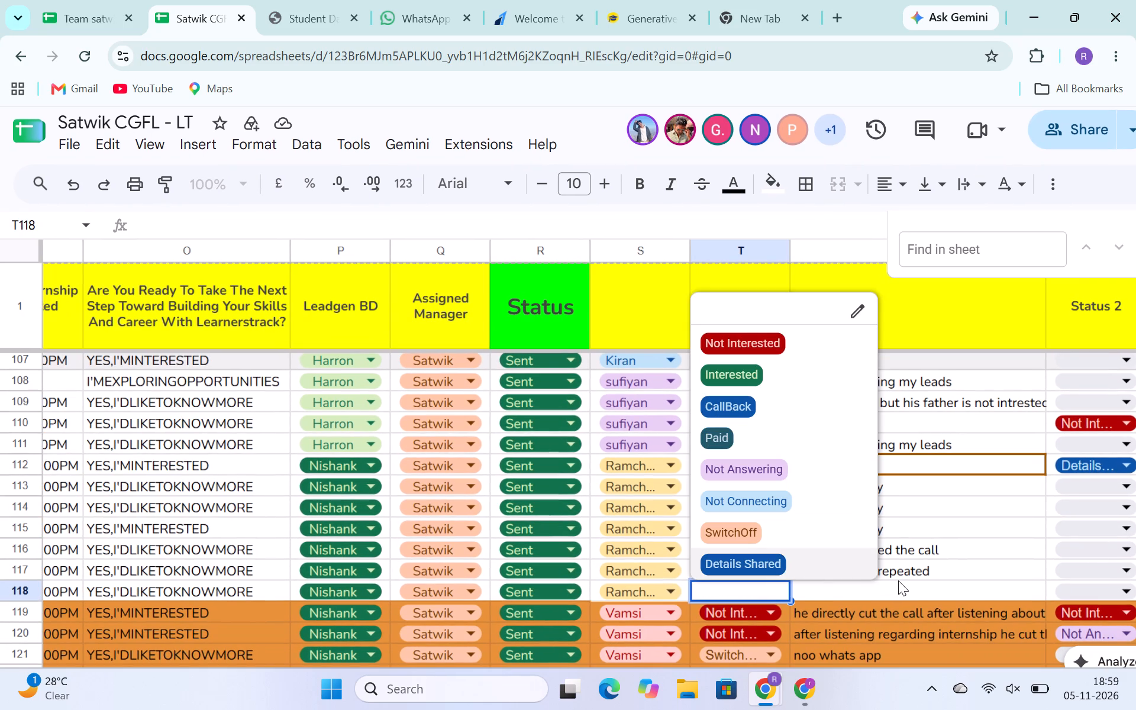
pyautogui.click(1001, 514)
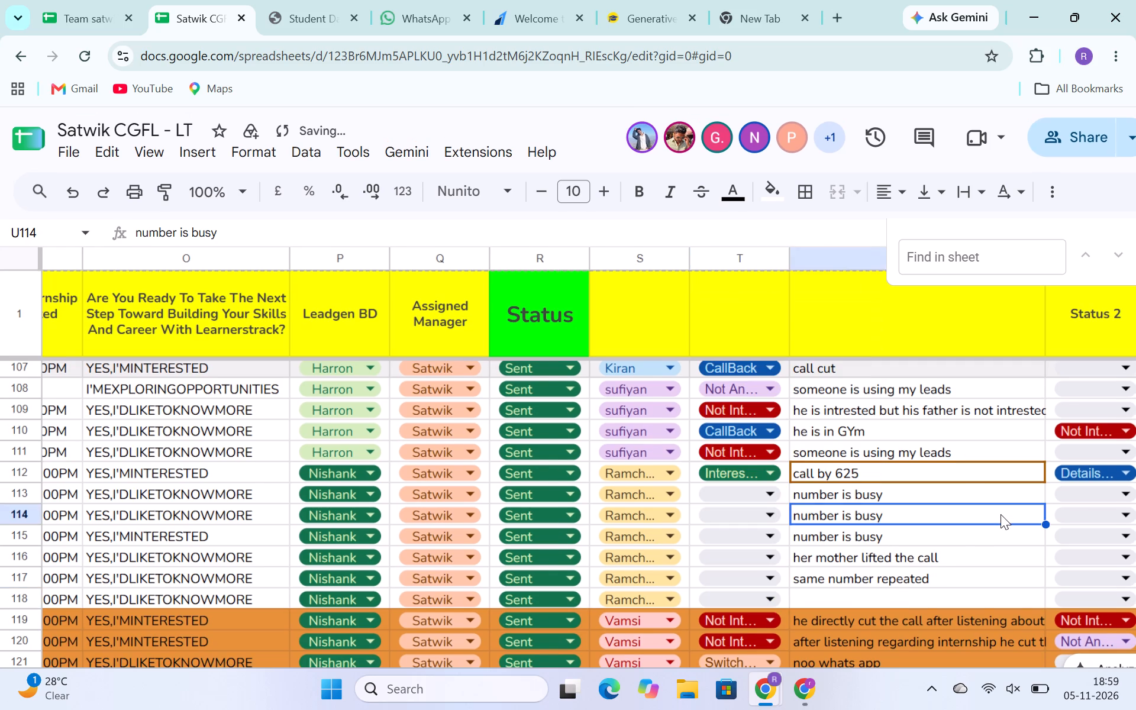
# View the full Comments 2 entry for the lead in row 112.
pyautogui.hscroll(-2, 847, 479)
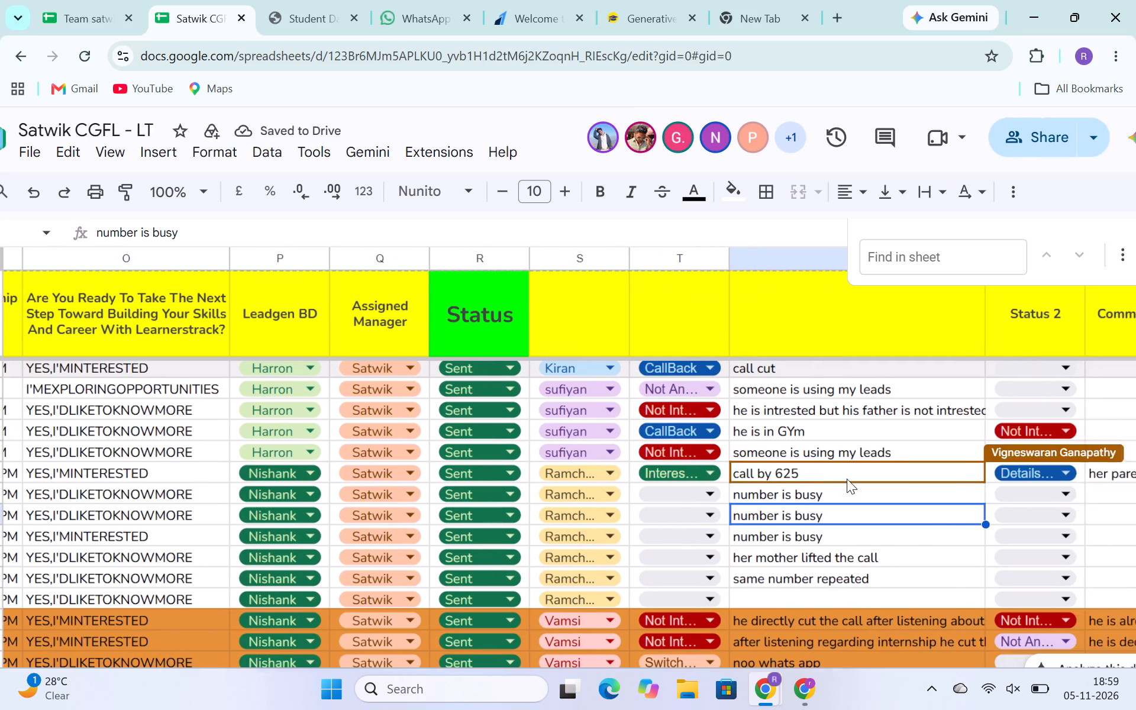
pyautogui.hscroll(-3, 847, 479)
pyautogui.click(837, 476)
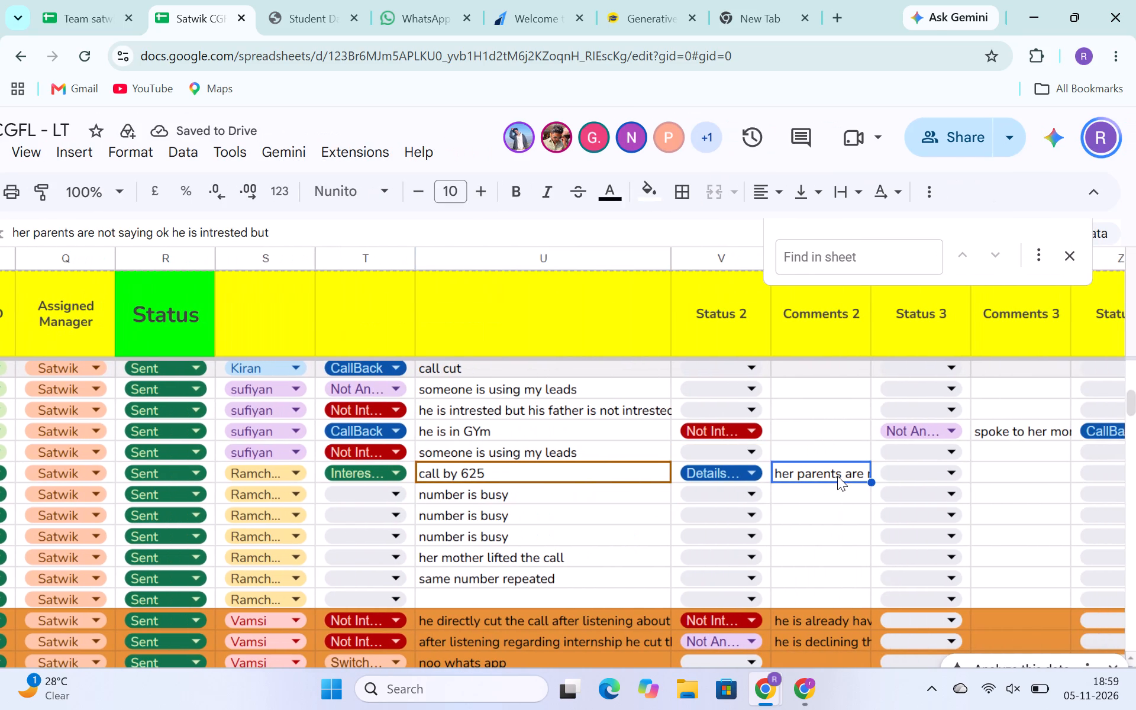
# Review the call comments in column U for the leads in rows 112 to 114, back to their contact details.
pyautogui.hscroll(5, 837, 476)
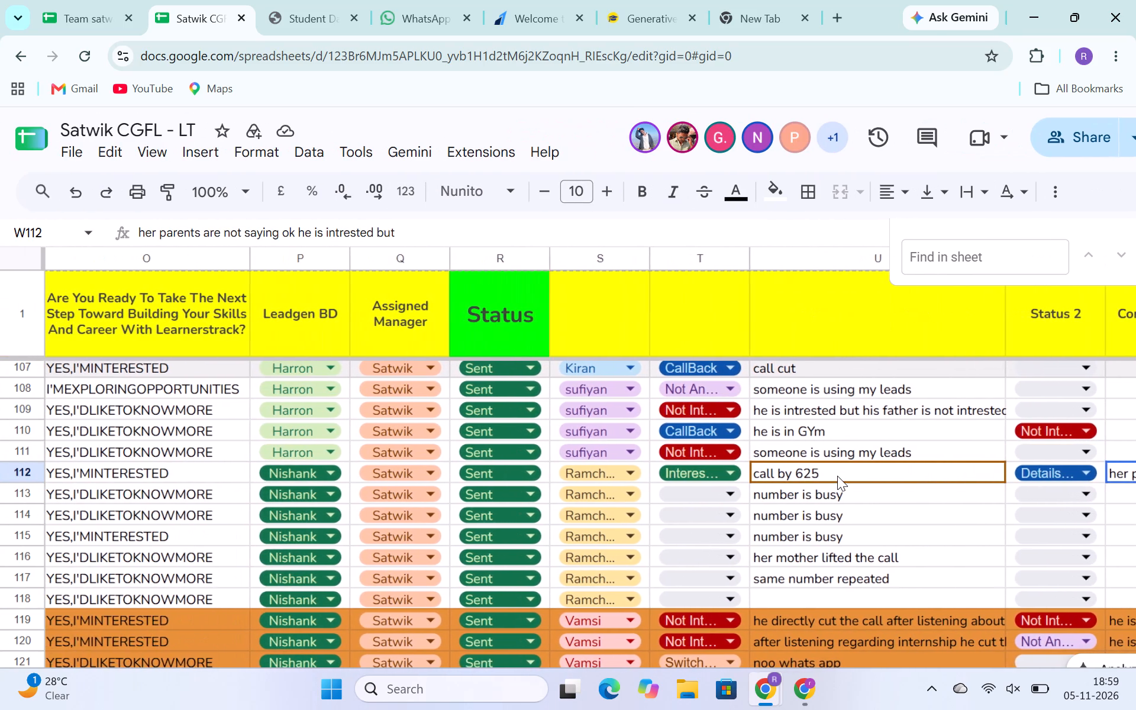
pyautogui.hscroll(1, 837, 476)
pyautogui.moveTo(837, 476); pyautogui.dragTo(837, 495)
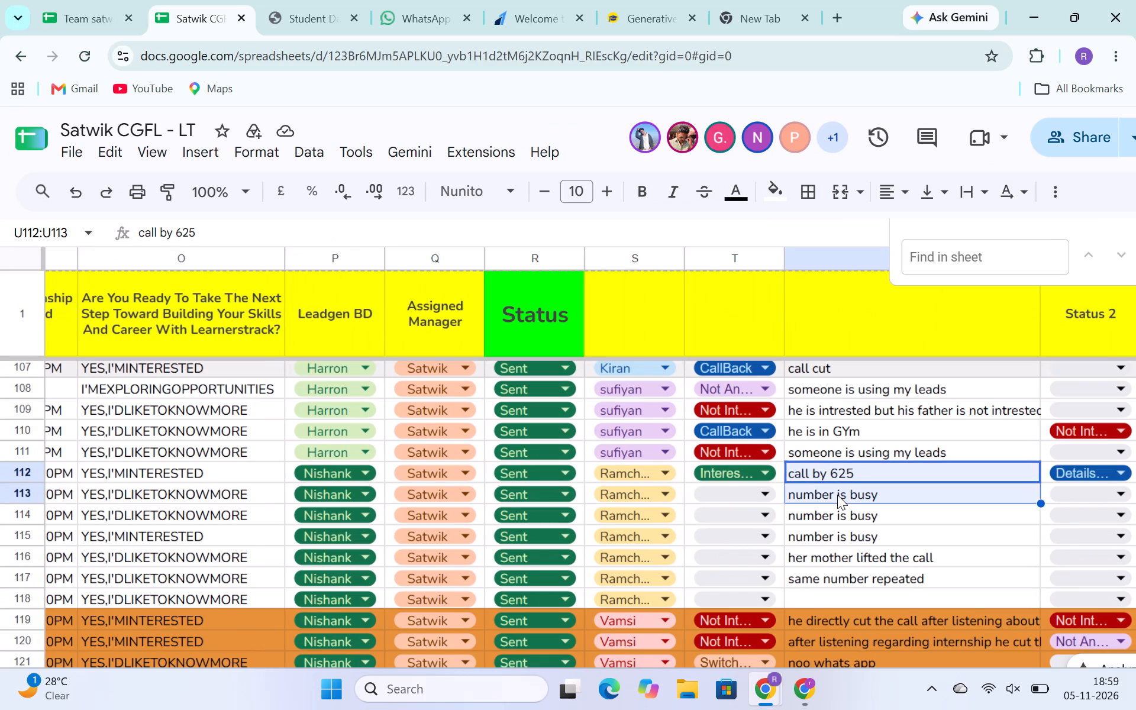
pyautogui.click(837, 495)
pyautogui.click(898, 520)
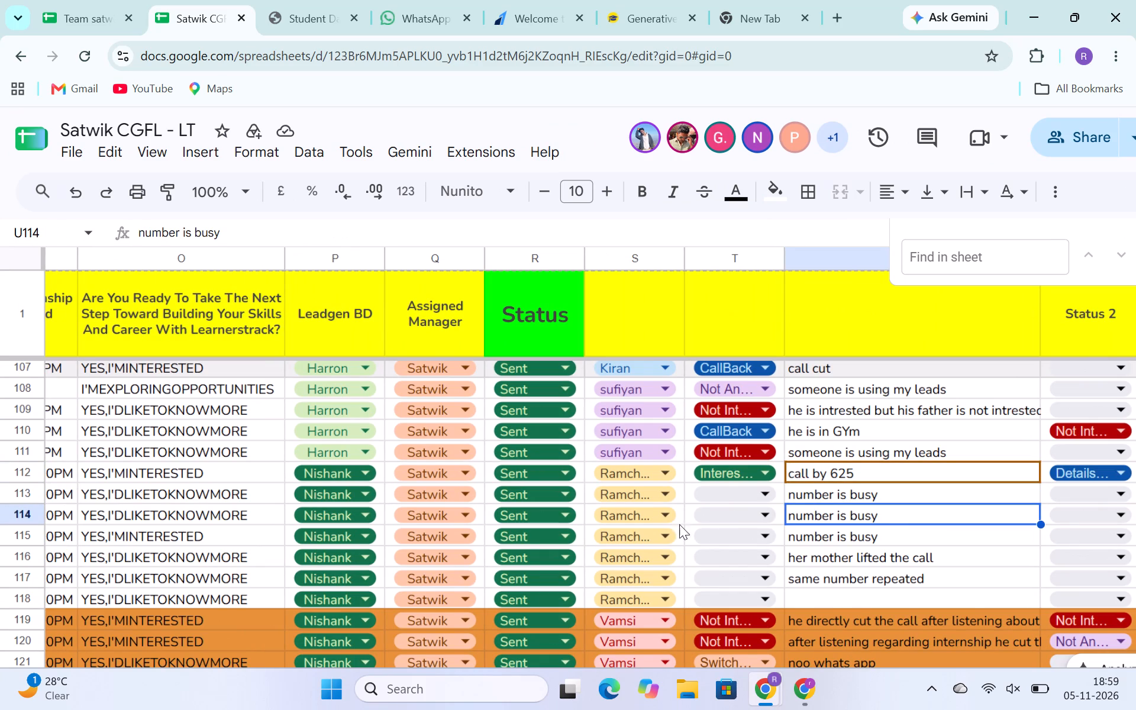
pyautogui.hscroll(1, 519, 538)
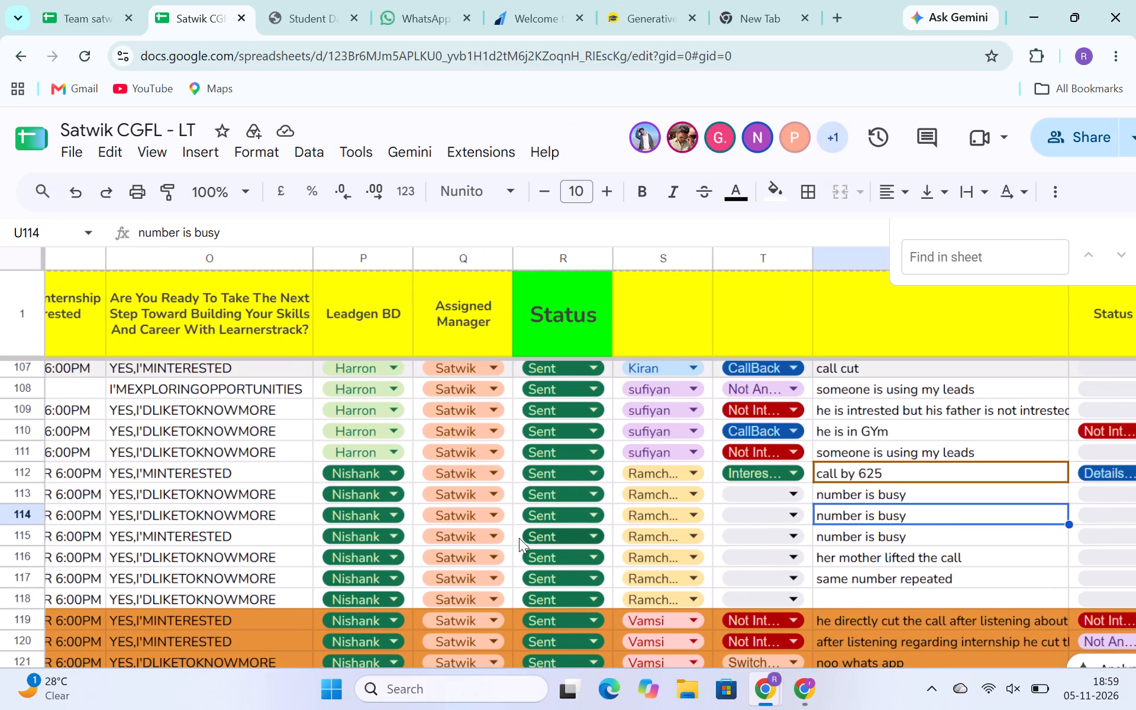
pyautogui.hscroll(1, 519, 538)
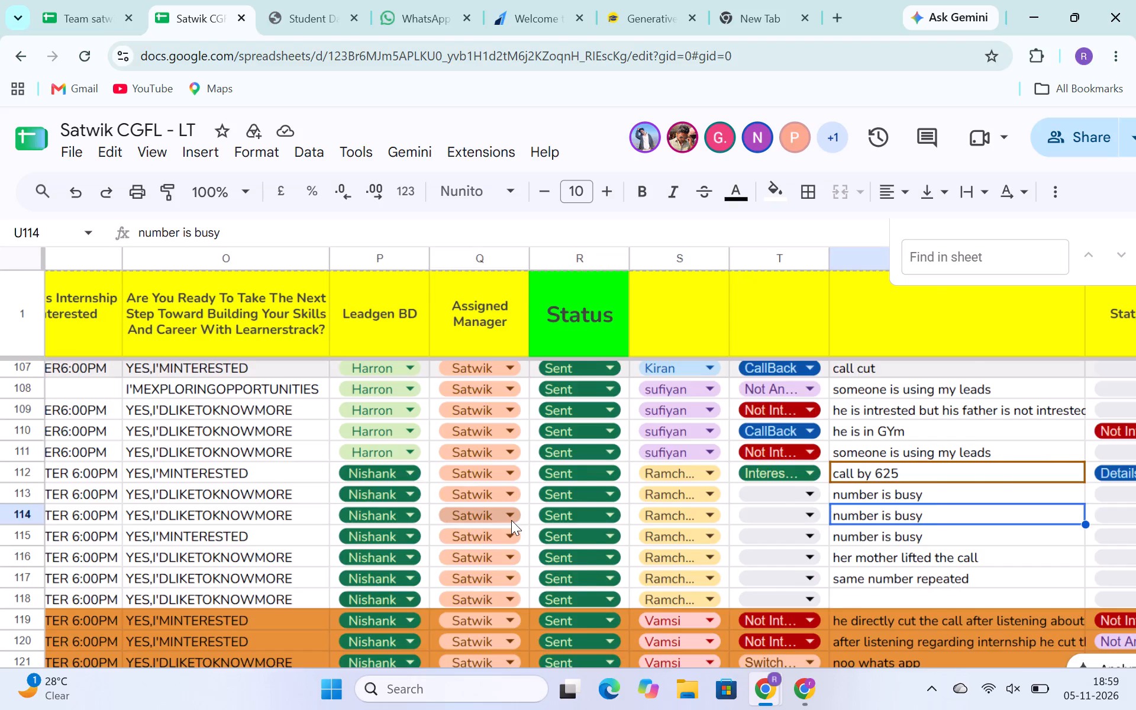
pyautogui.hscroll(20, 511, 520)
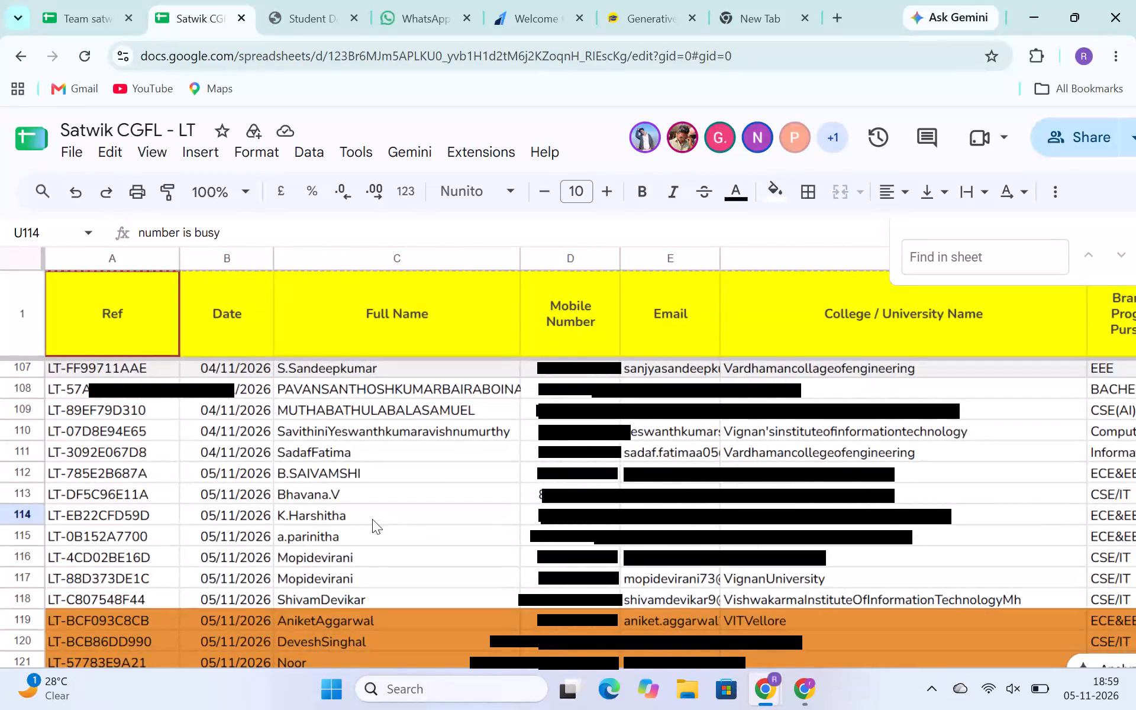
# Set the call status in column T to Interested for the lead in row 115.
pyautogui.hscroll(-3, 360, 539)
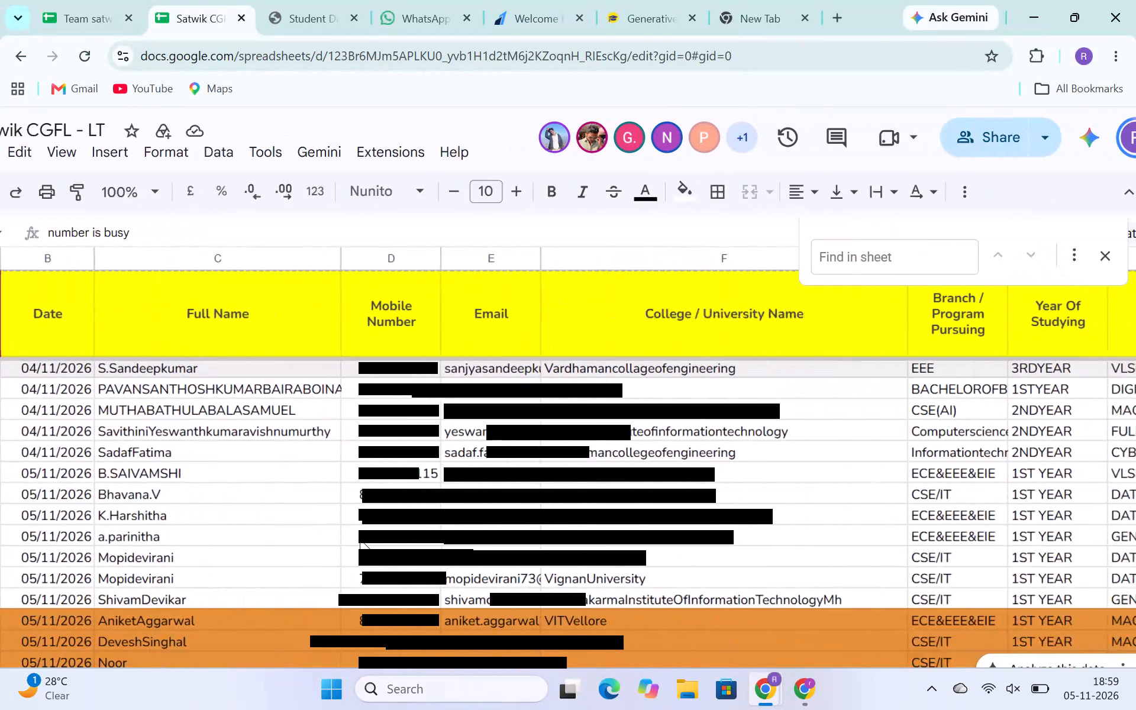
pyautogui.hscroll(-12, 360, 539)
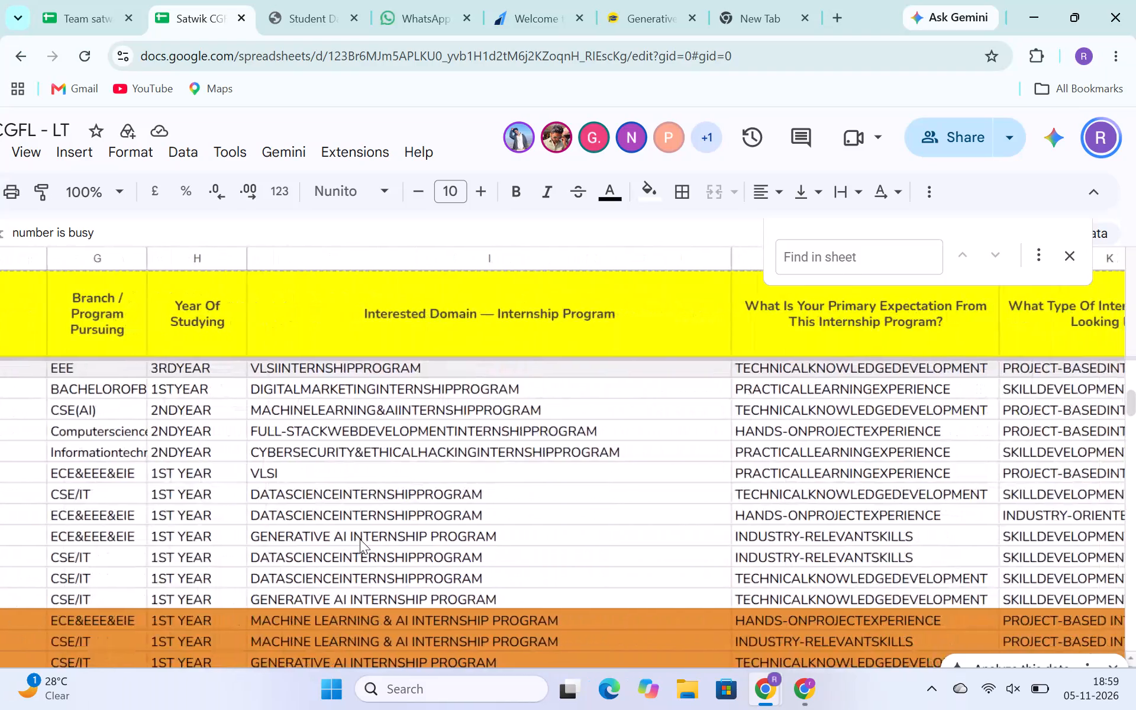
pyautogui.hscroll(-8, 360, 539)
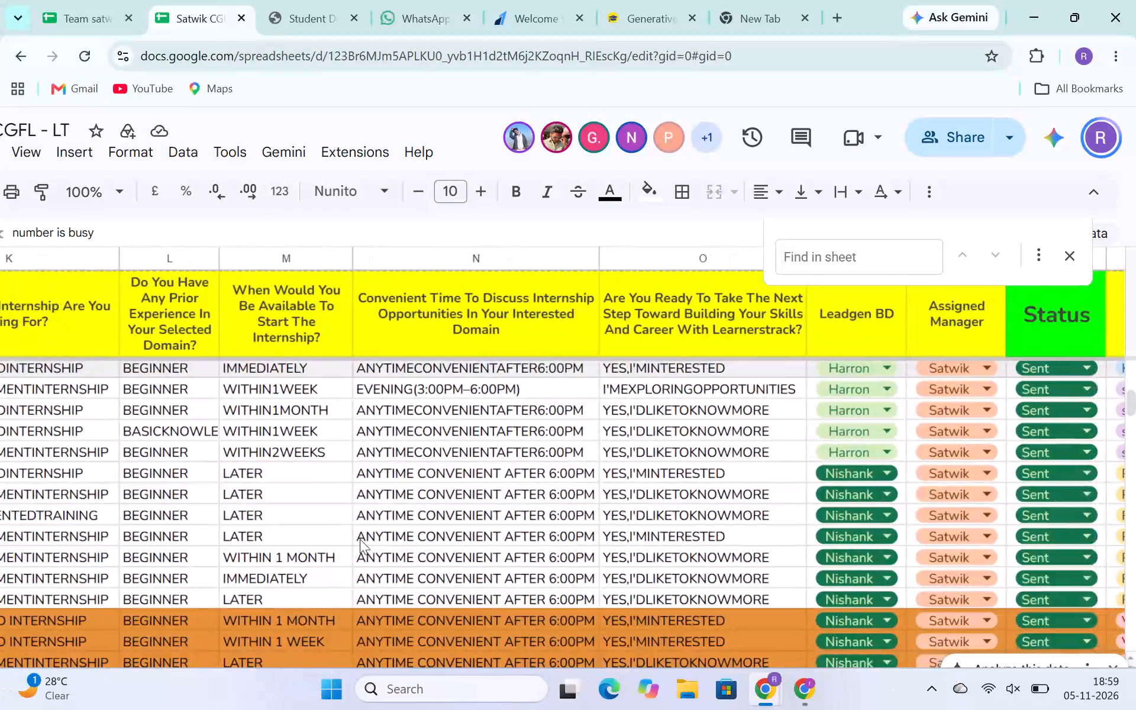
pyautogui.hscroll(-1, 360, 539)
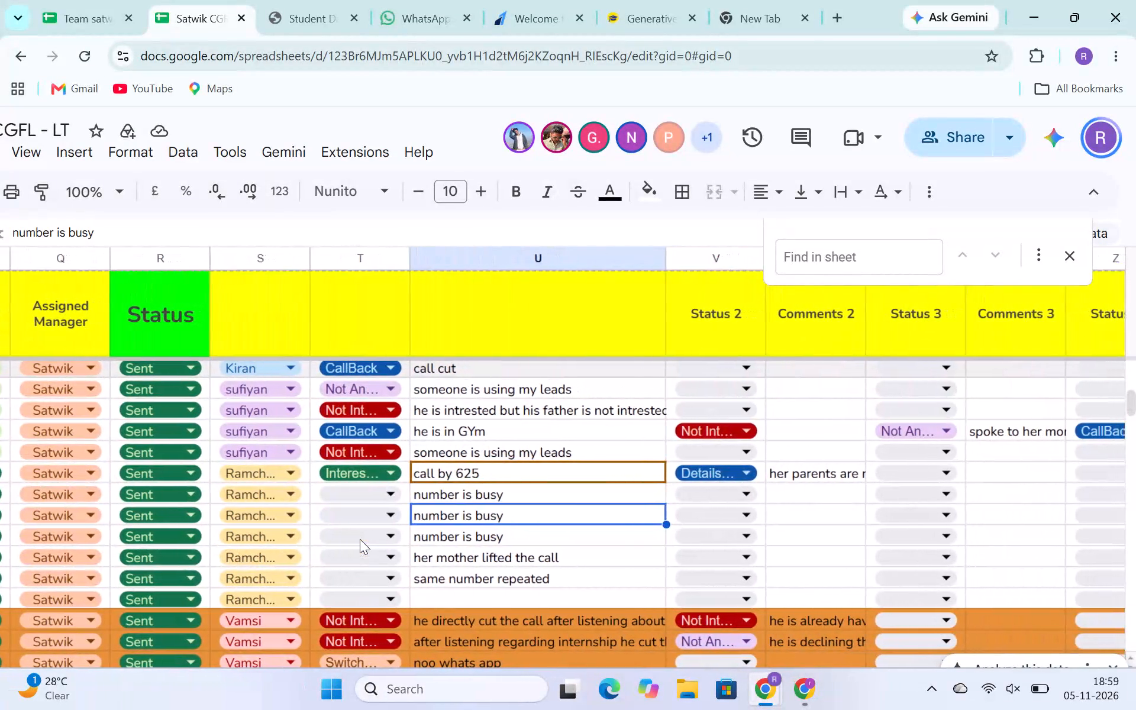
pyautogui.hscroll(-1, 360, 539)
pyautogui.click(360, 539)
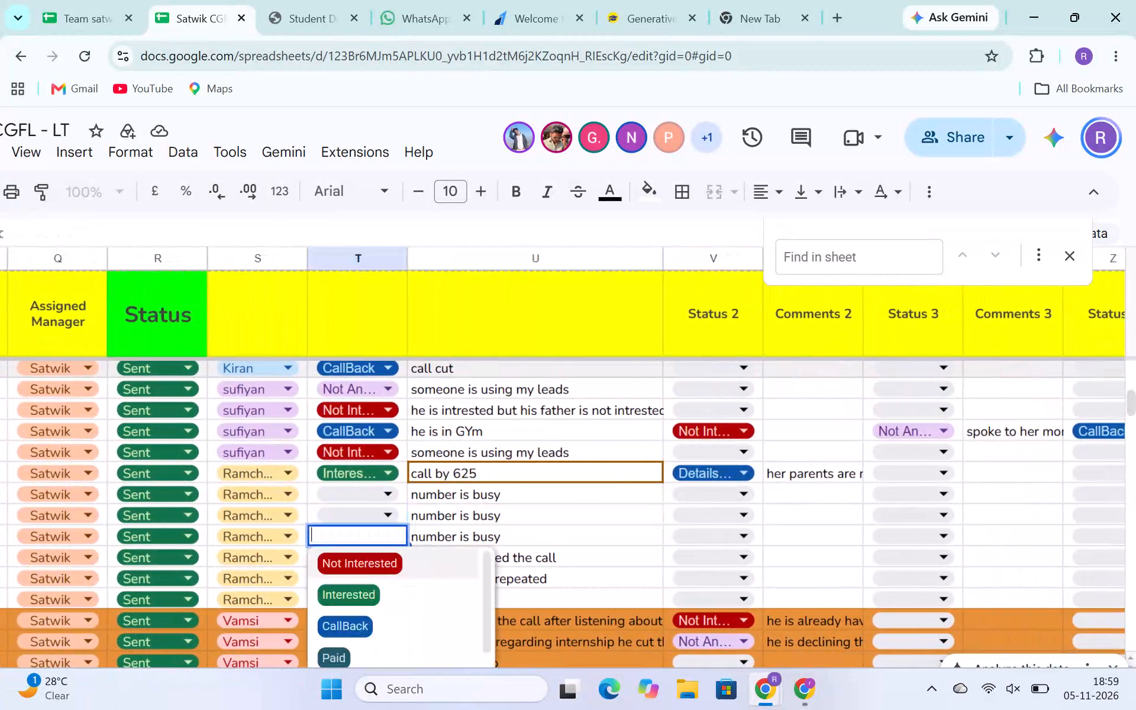
pyautogui.click(353, 593)
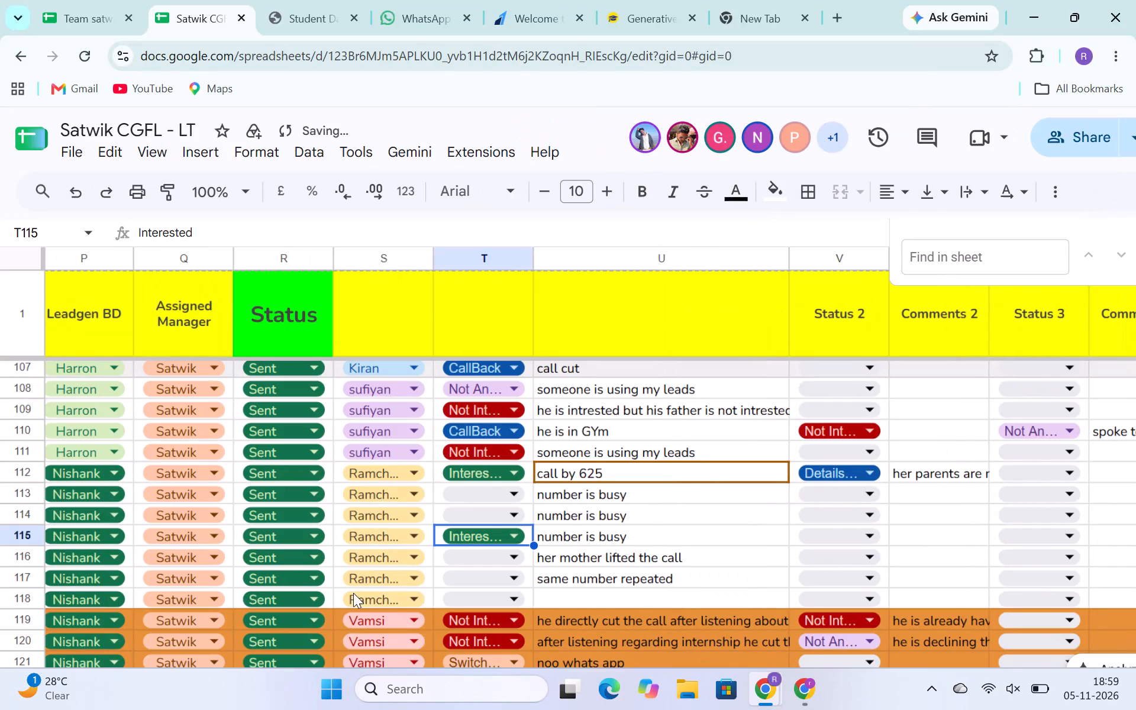
# Examine the leads in rows 112 to 118, from contact details and internship answers across to the call status and comment columns.
pyautogui.hscroll(5, 414, 588)
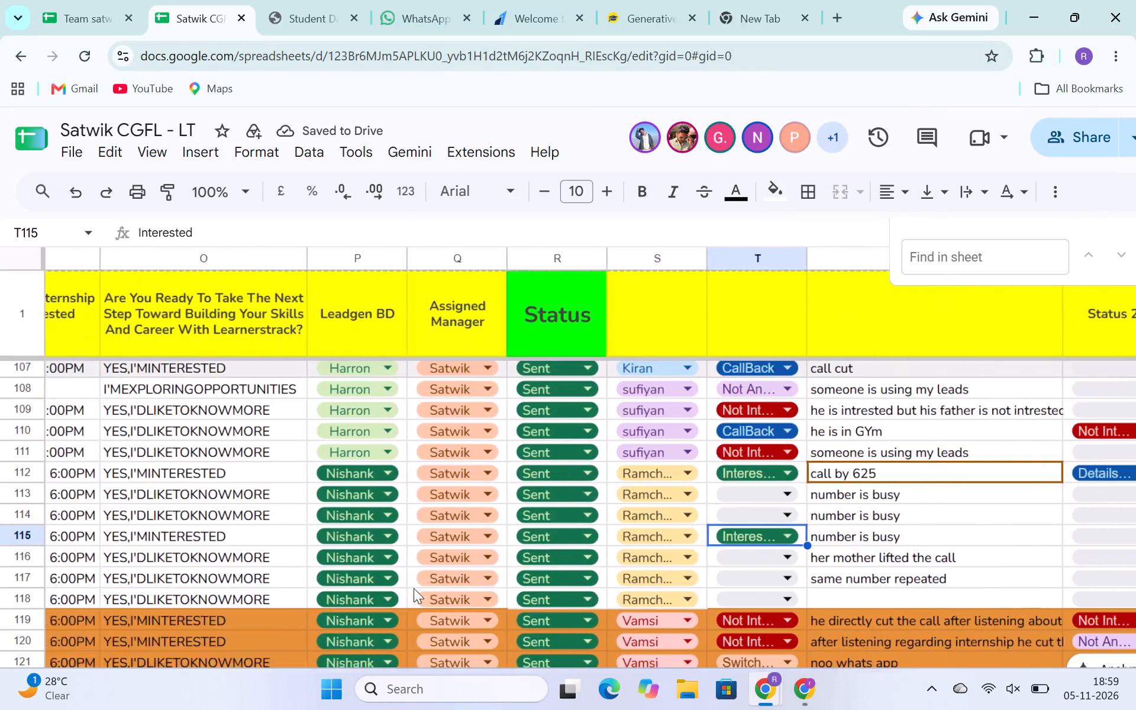
pyautogui.hscroll(14, 414, 588)
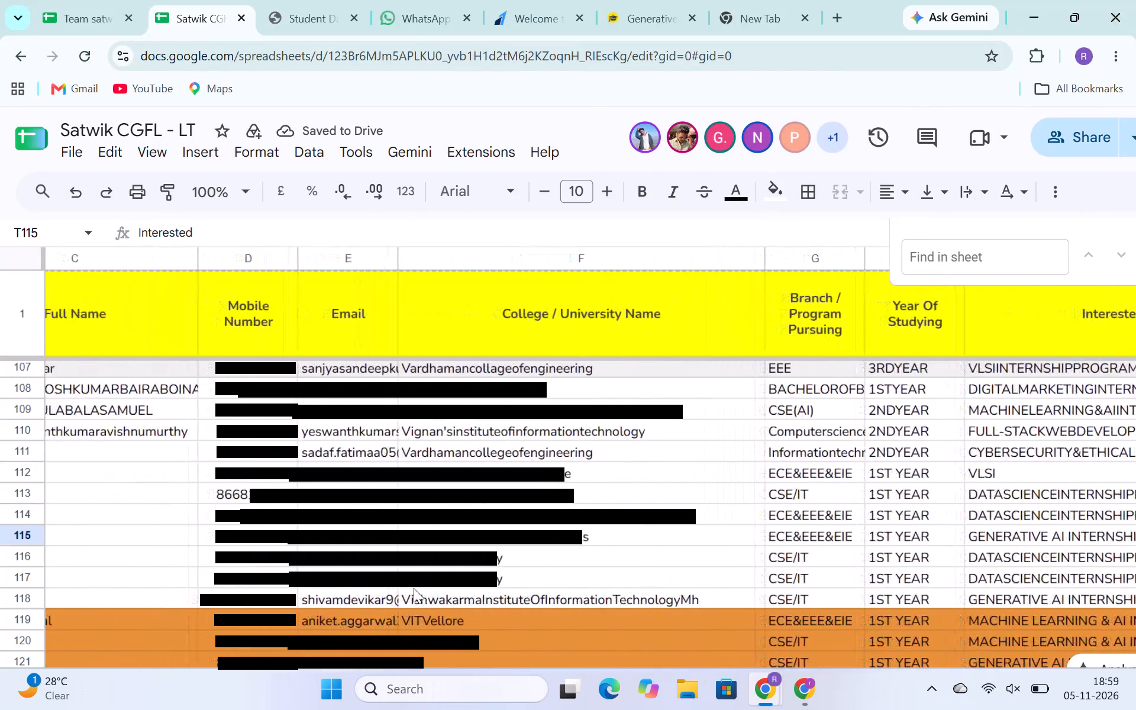
pyautogui.hscroll(5, 414, 588)
pyautogui.hscroll(-4, 414, 588)
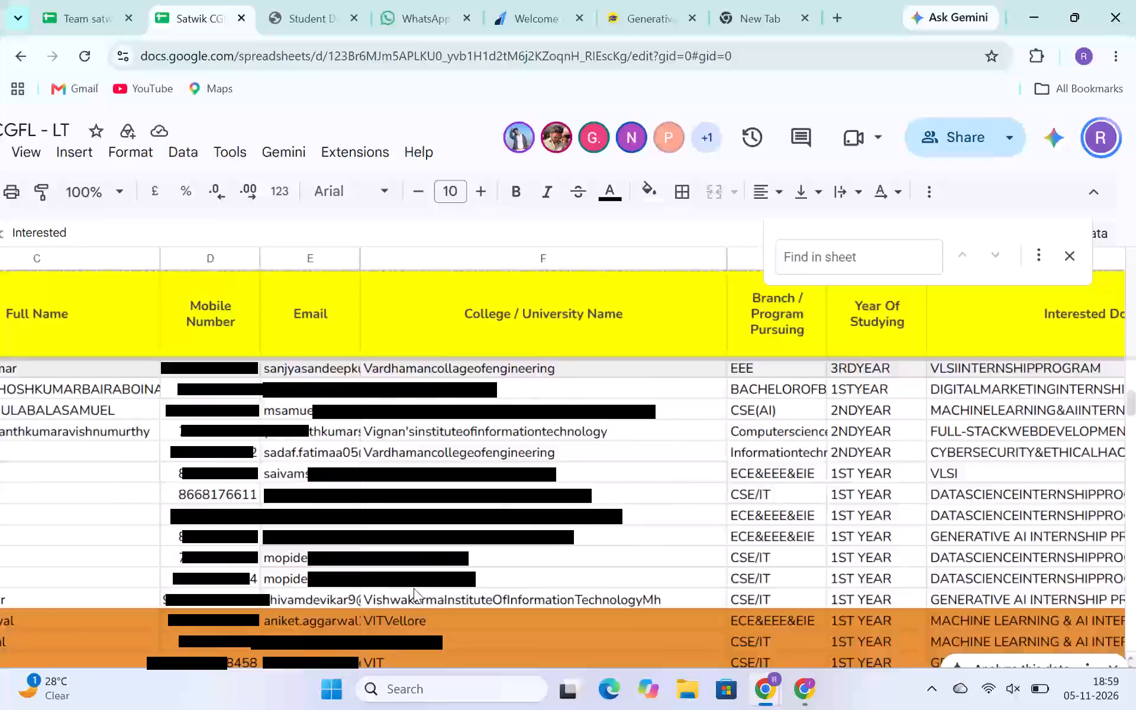
pyautogui.hscroll(-14, 414, 588)
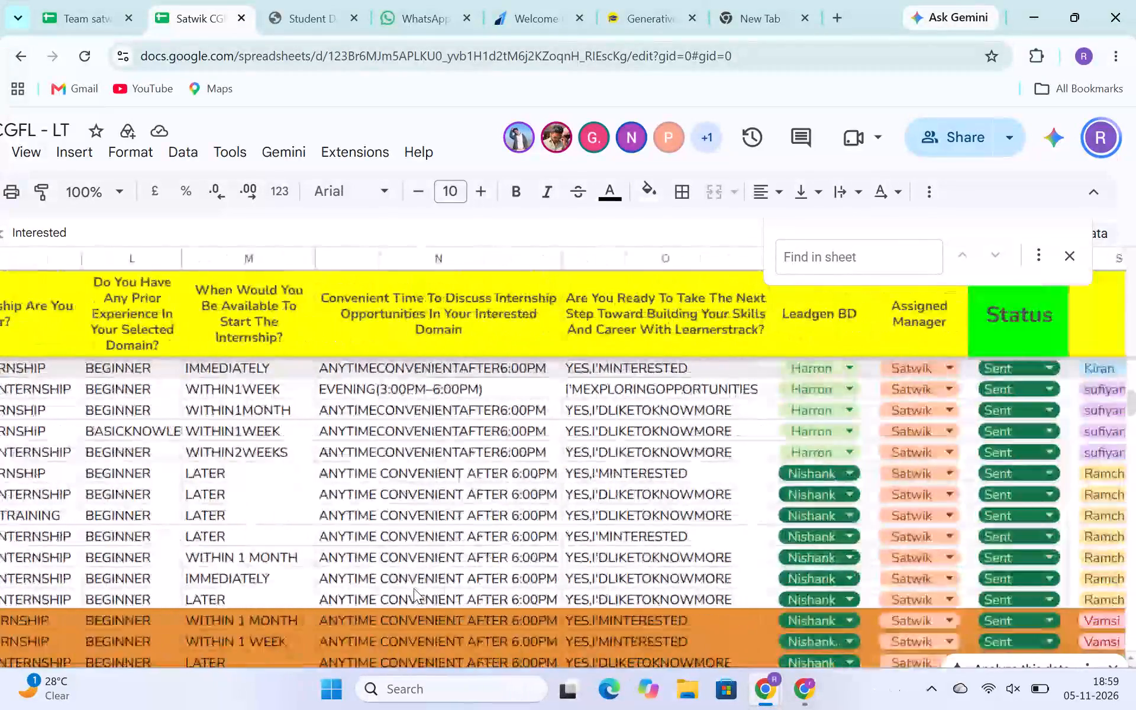
pyautogui.hscroll(-3, 414, 588)
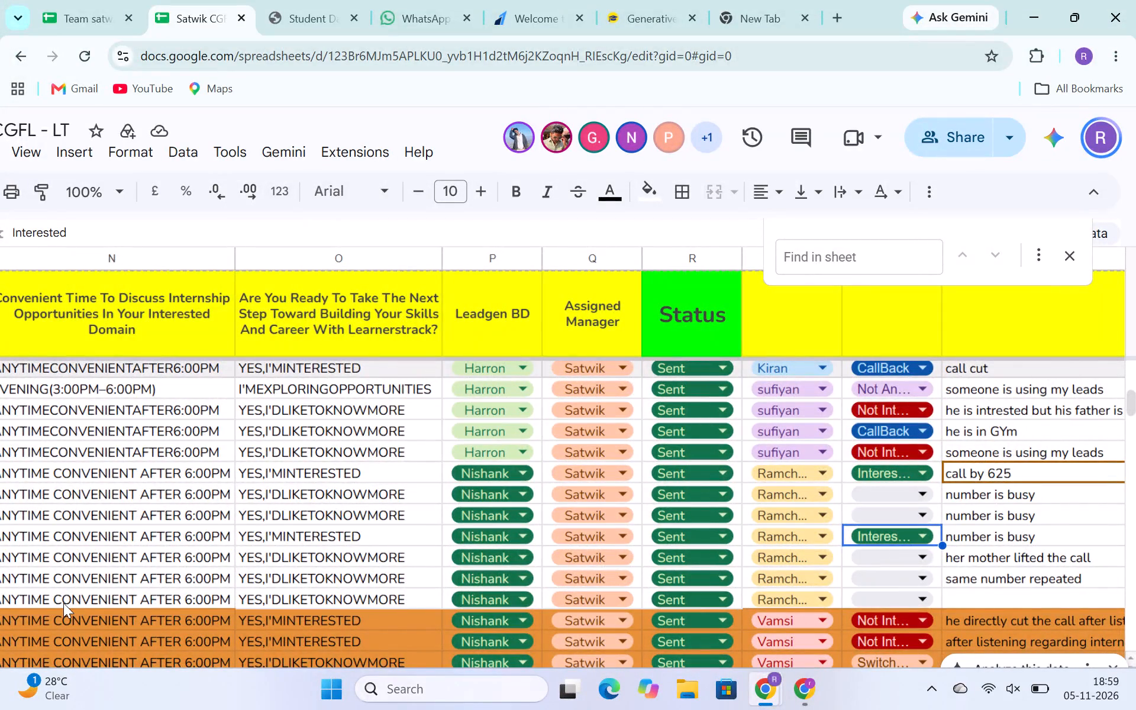
# Select the whole row 118 and view an enlarged display of that lead's name, mobile number and college.
pyautogui.hscroll(8, 75, 599)
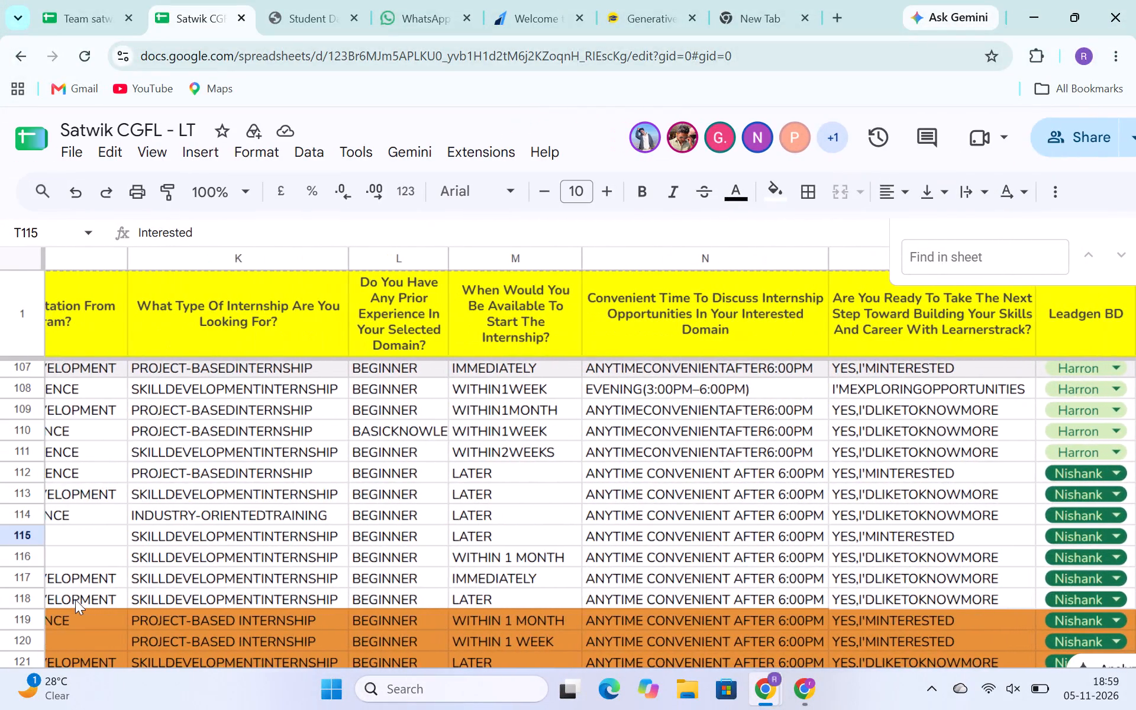
pyautogui.click(34, 598)
pyautogui.hscroll(10, 34, 598)
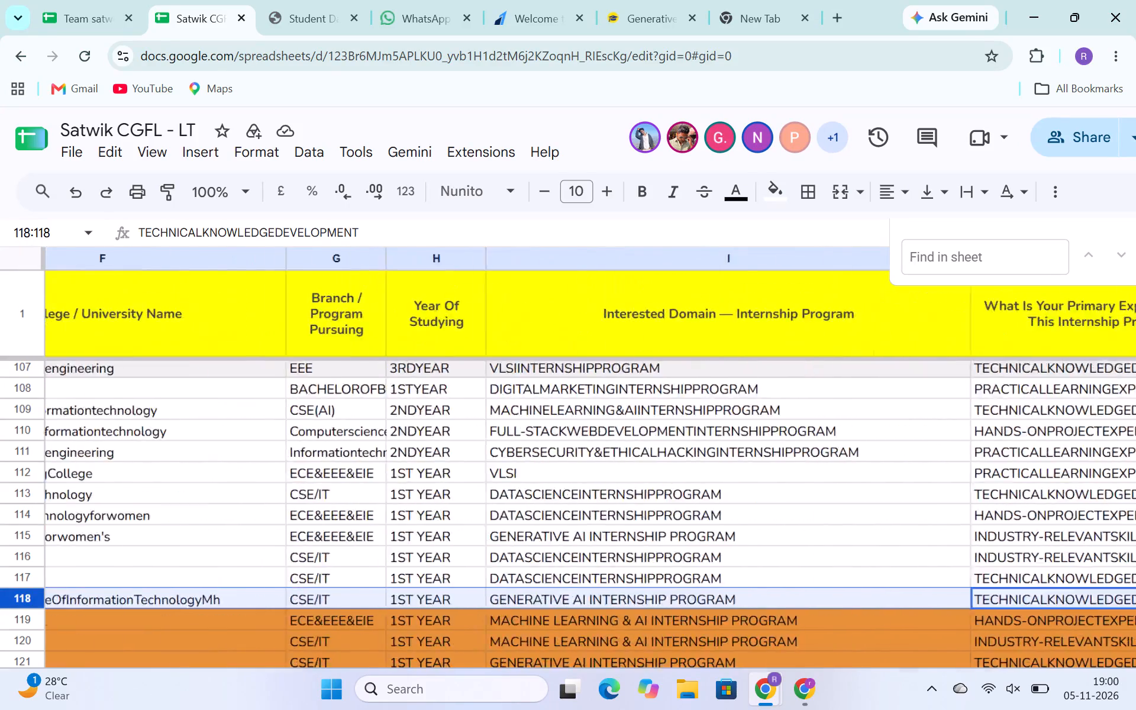
pyautogui.hscroll(6, 34, 598)
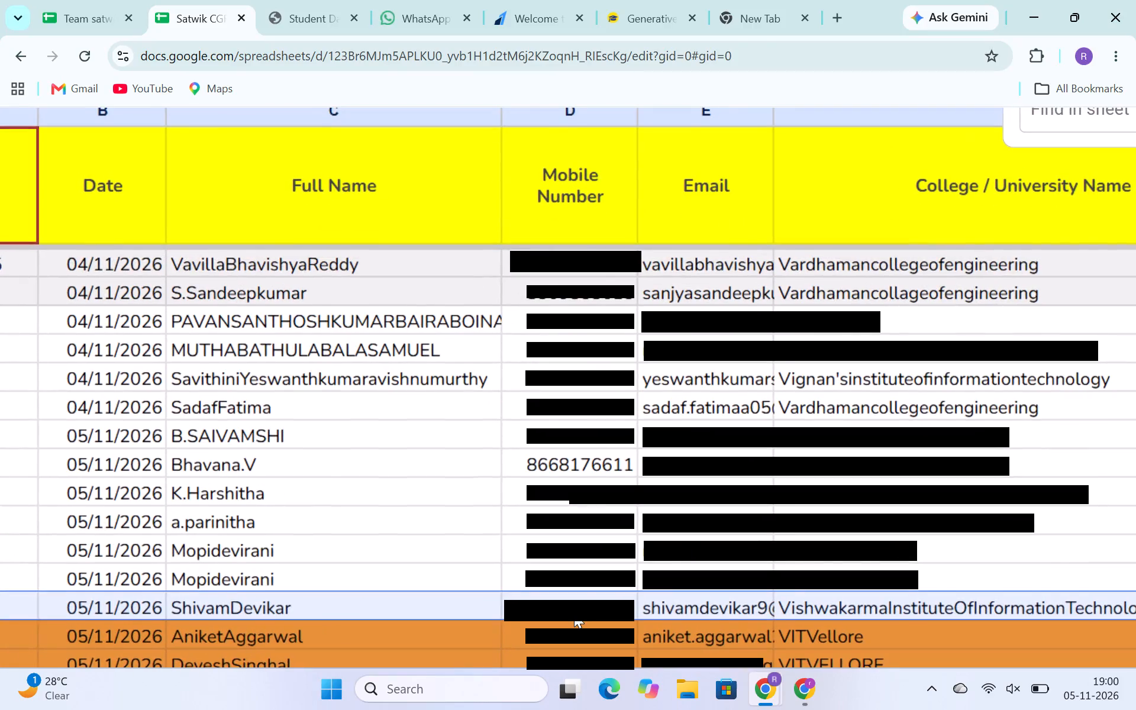
pyautogui.scroll(-1, 574, 613)
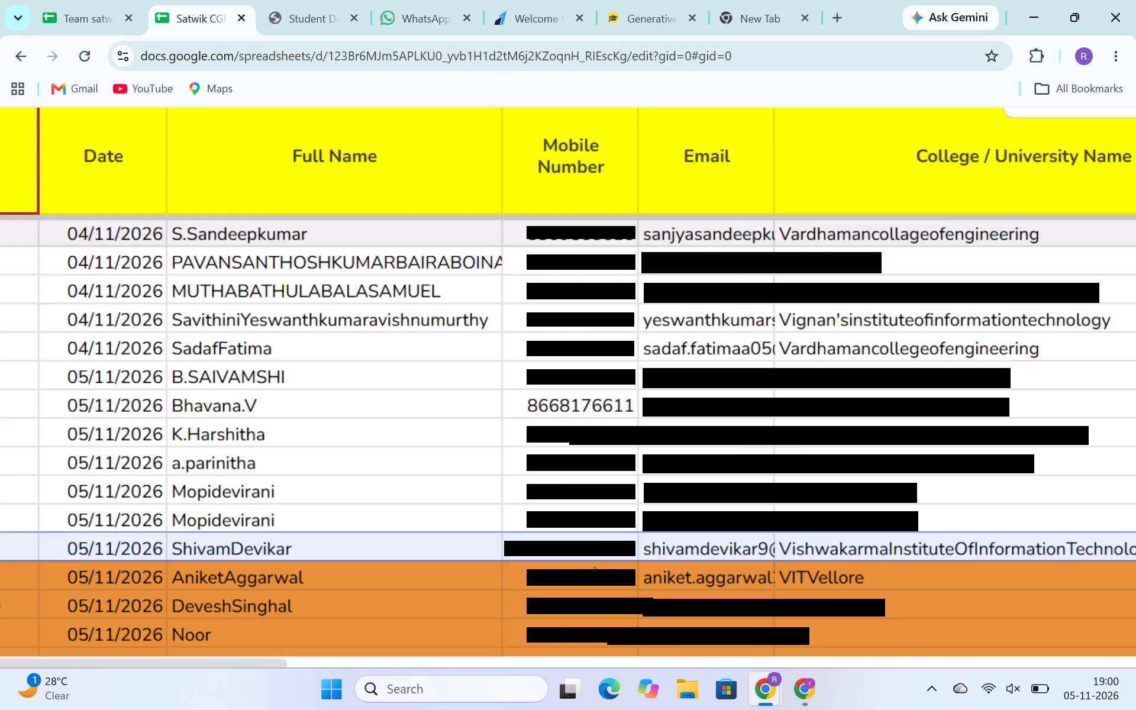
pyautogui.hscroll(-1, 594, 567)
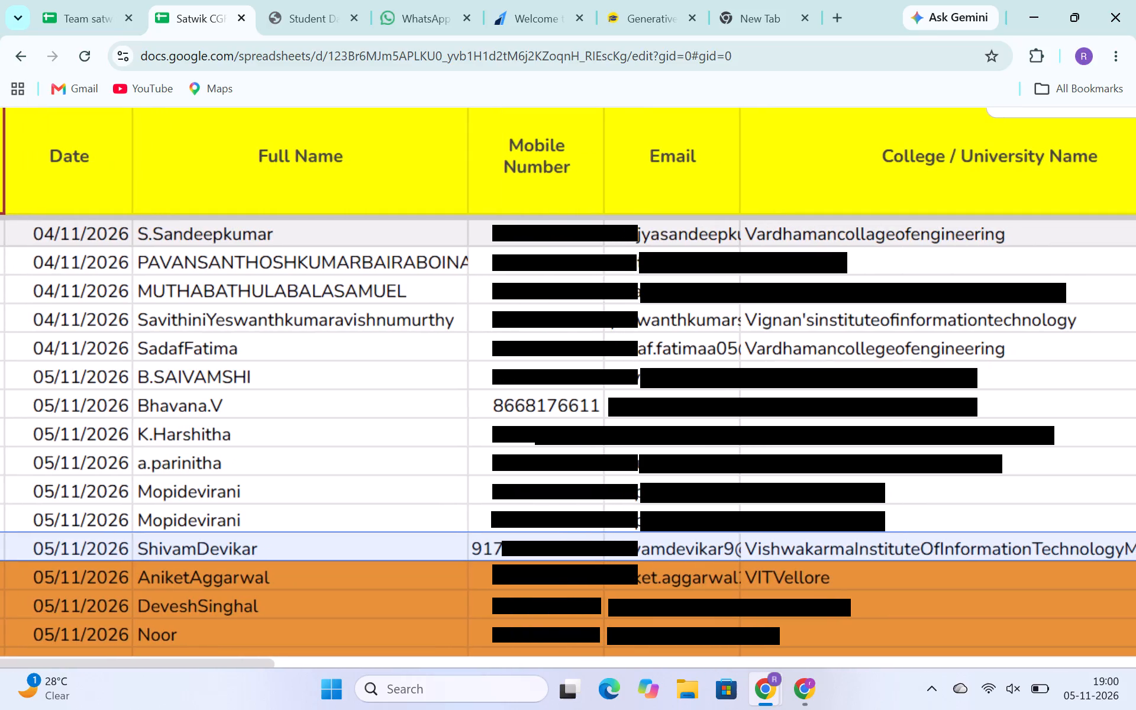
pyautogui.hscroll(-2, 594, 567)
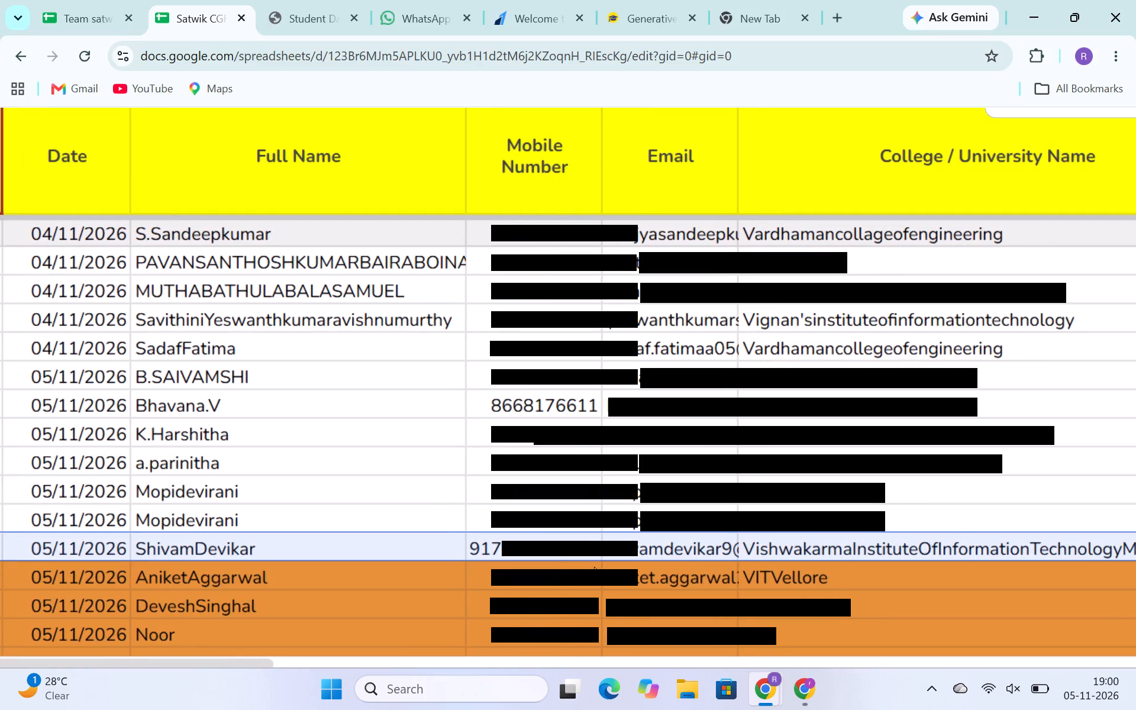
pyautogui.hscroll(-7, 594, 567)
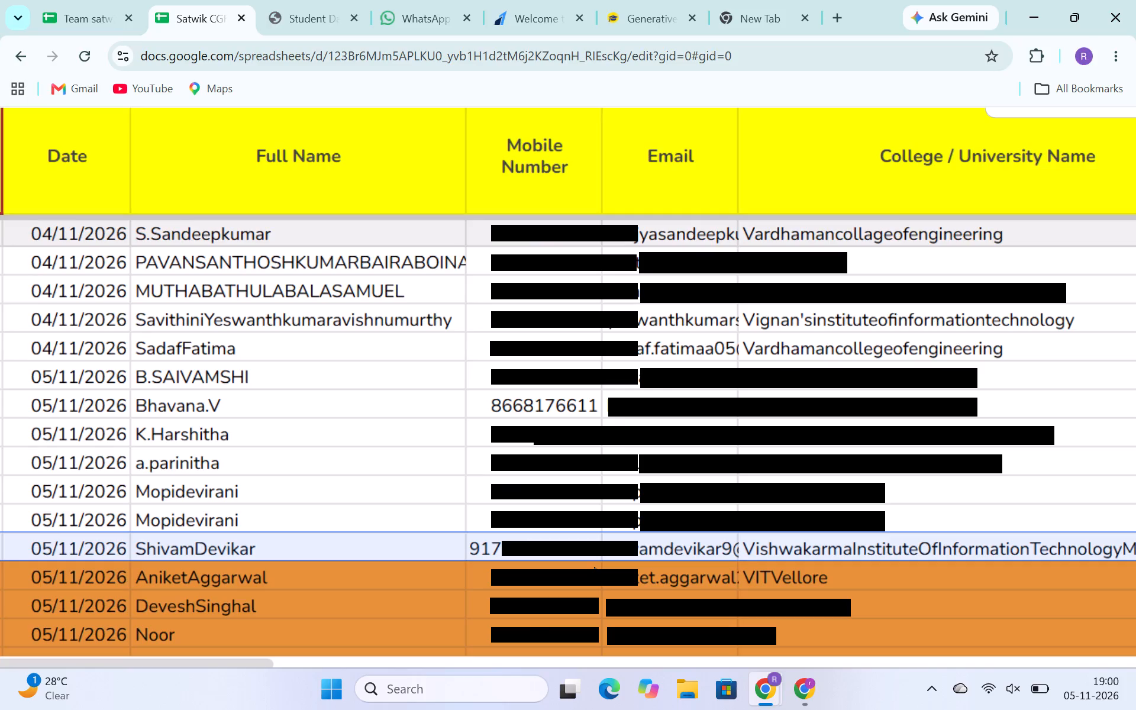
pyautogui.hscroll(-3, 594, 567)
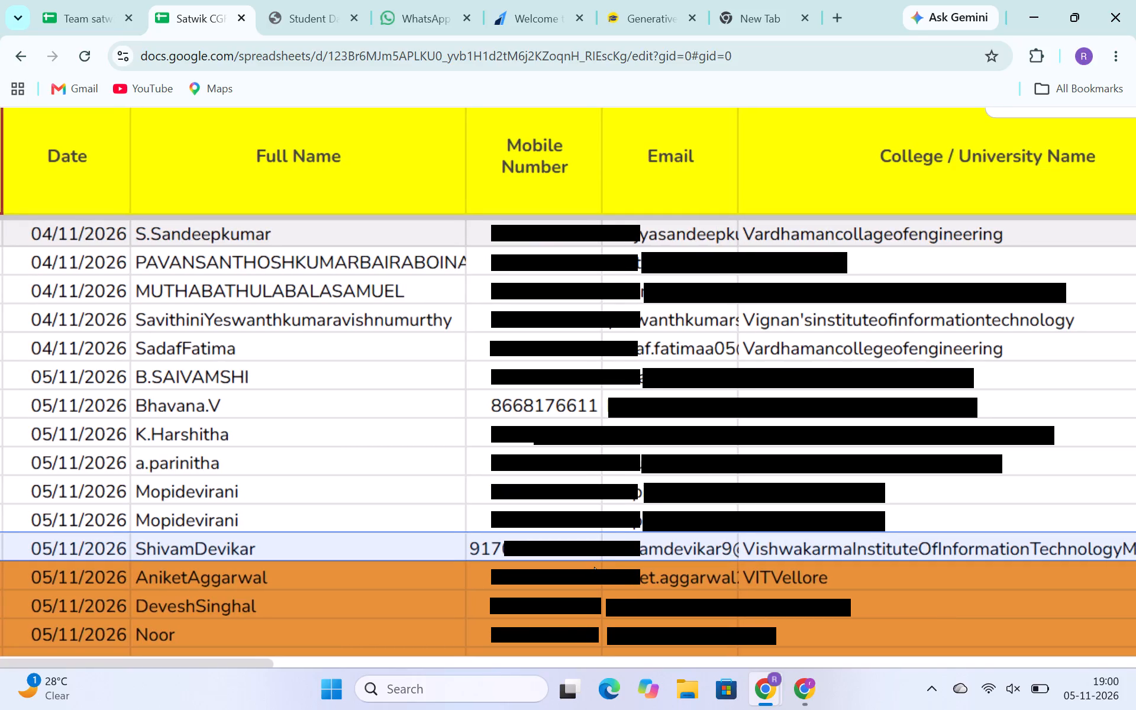
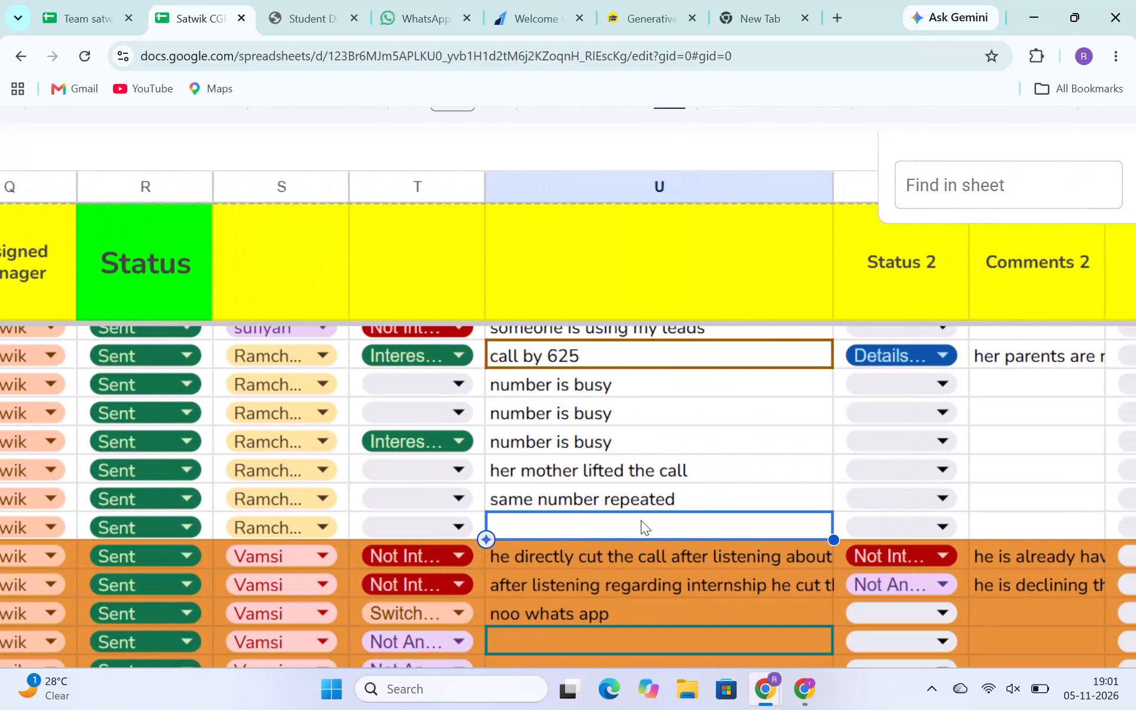
# Set the call status in column T to Not Connecting for the lead in row 118.
pyautogui.click(435, 525)
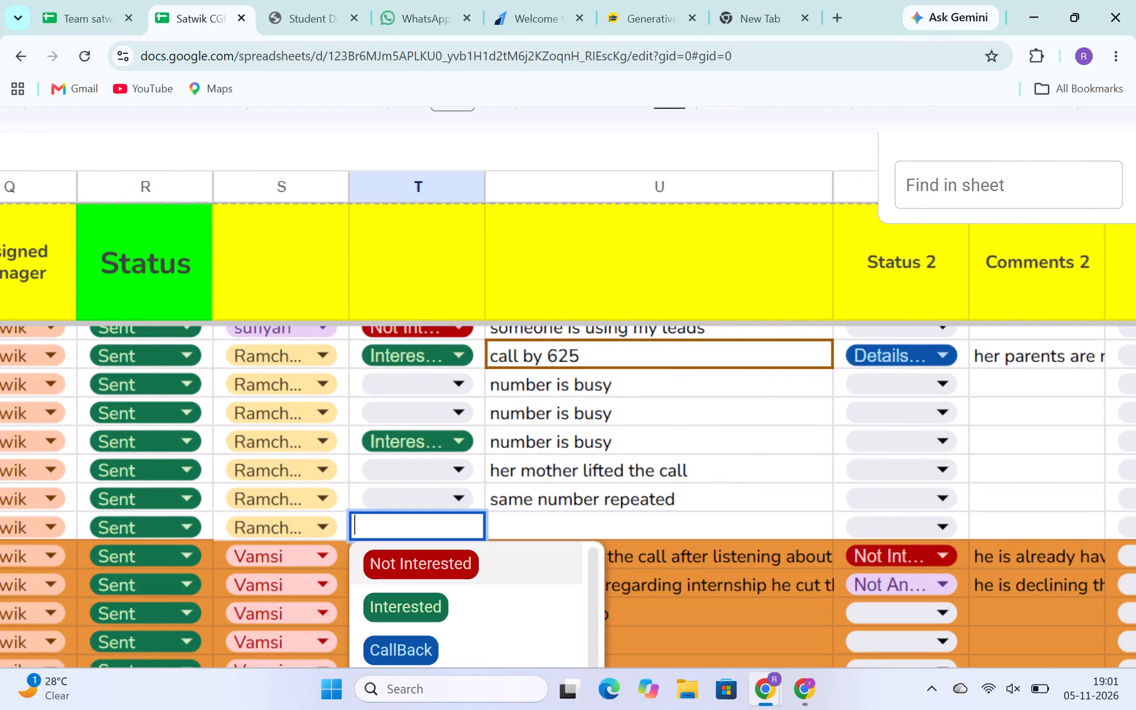
pyautogui.scroll(-4, 436, 608)
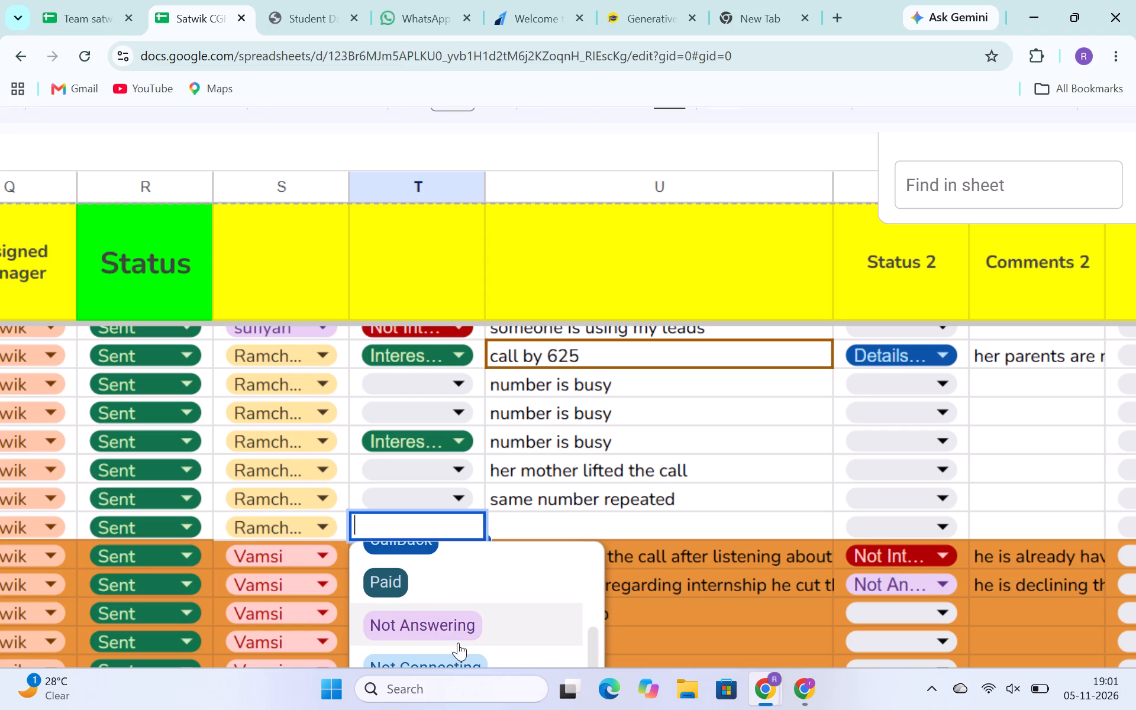
pyautogui.click(472, 652)
pyautogui.scroll(-1, 602, 594)
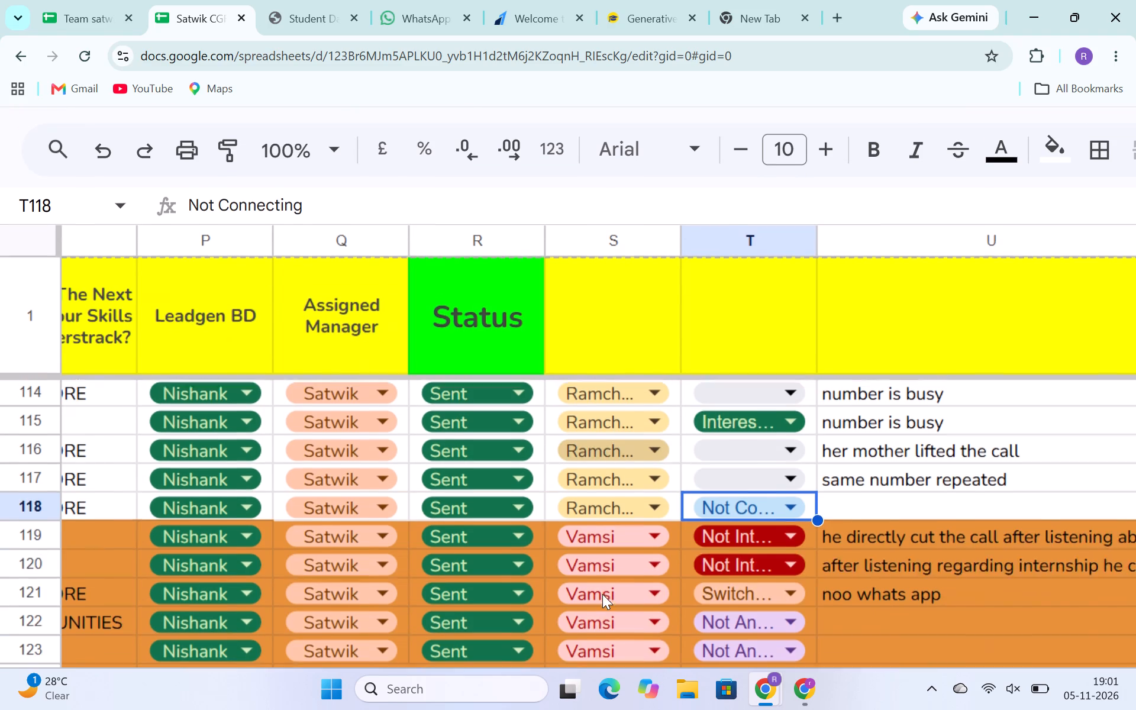
# Replace the column U comment for the lead in row 115 with "she answered listened she got a call in the middle of the convo".
pyautogui.scroll(-1, 602, 594)
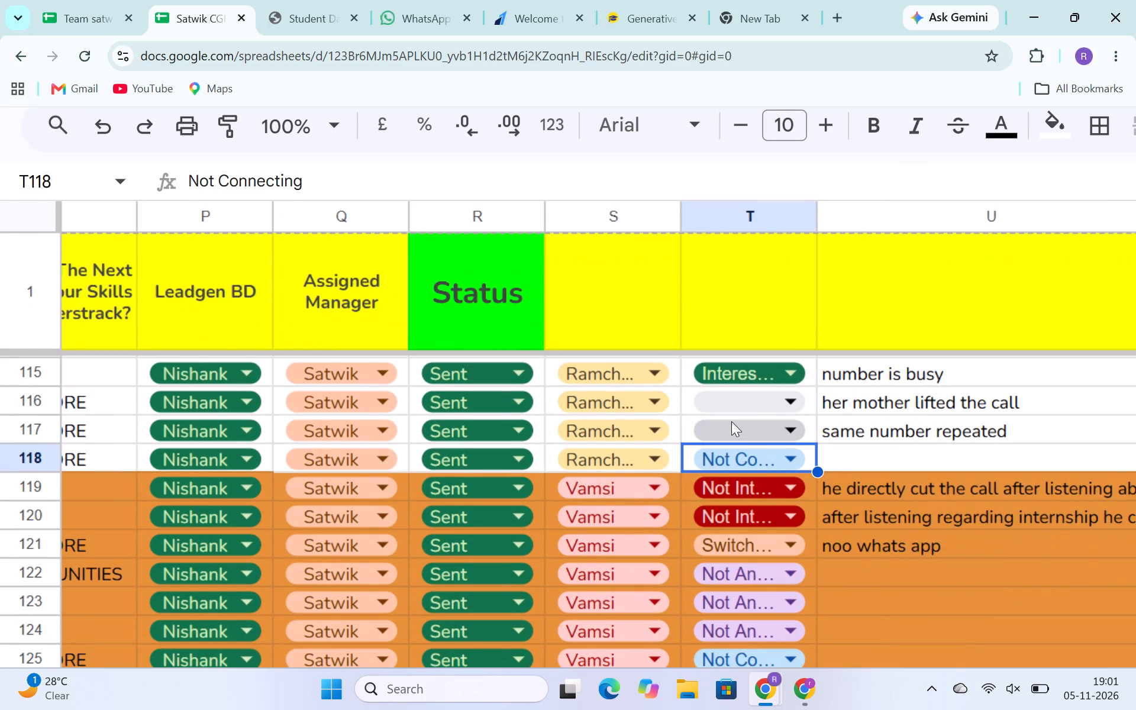
pyautogui.scroll(2, 731, 421)
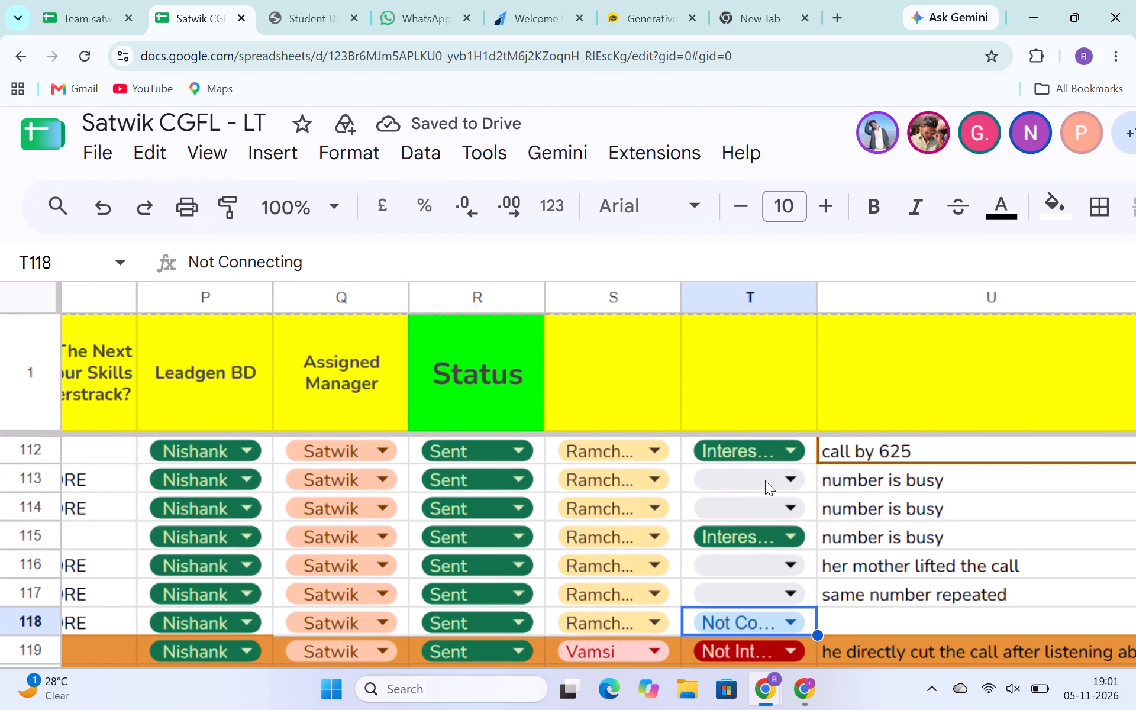
pyautogui.hscroll(-1, 982, 548)
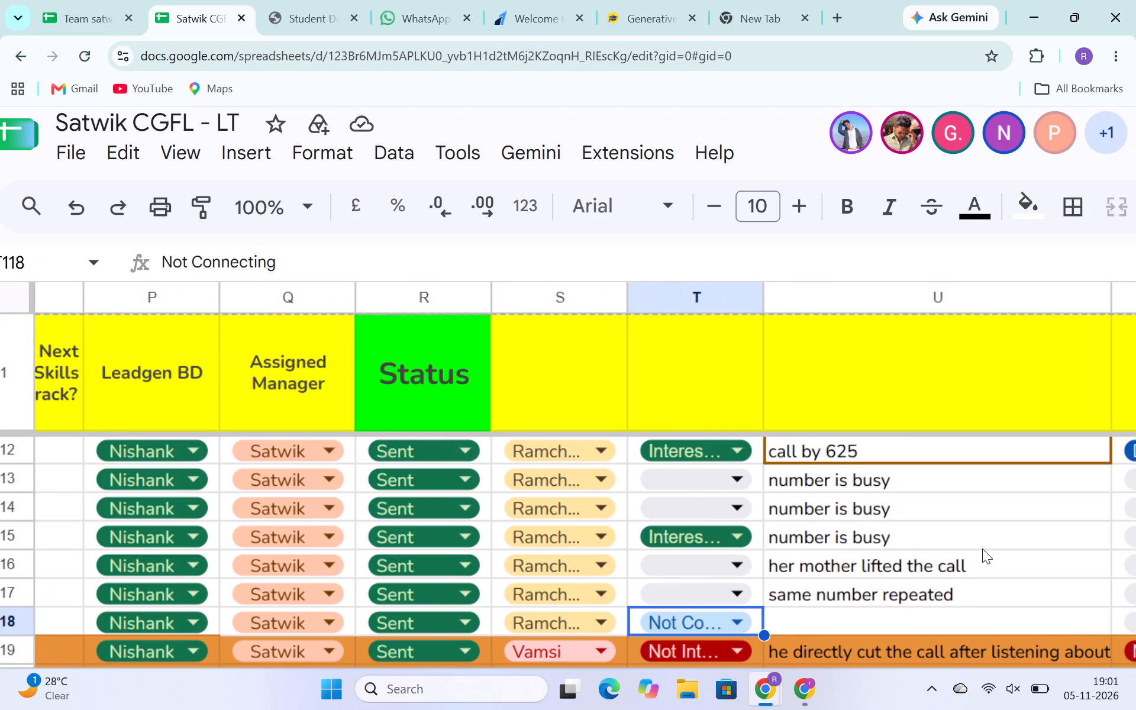
pyautogui.hscroll(-1, 982, 548)
pyautogui.click(910, 544)
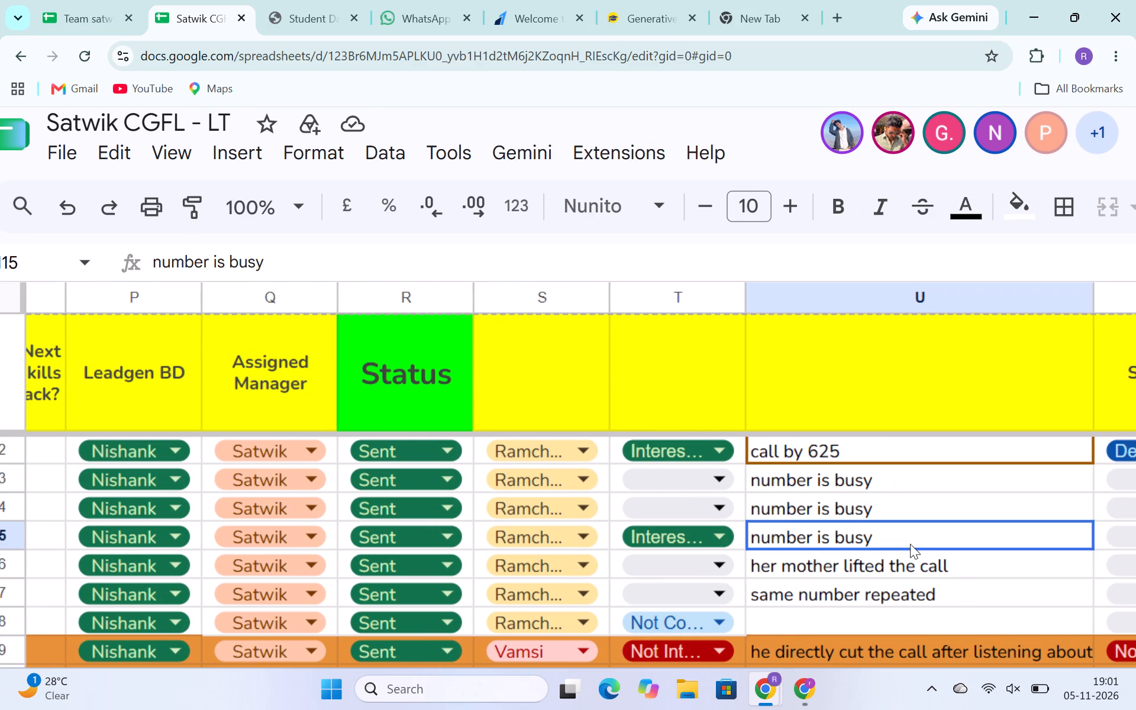
pyautogui.press('BackSpace')
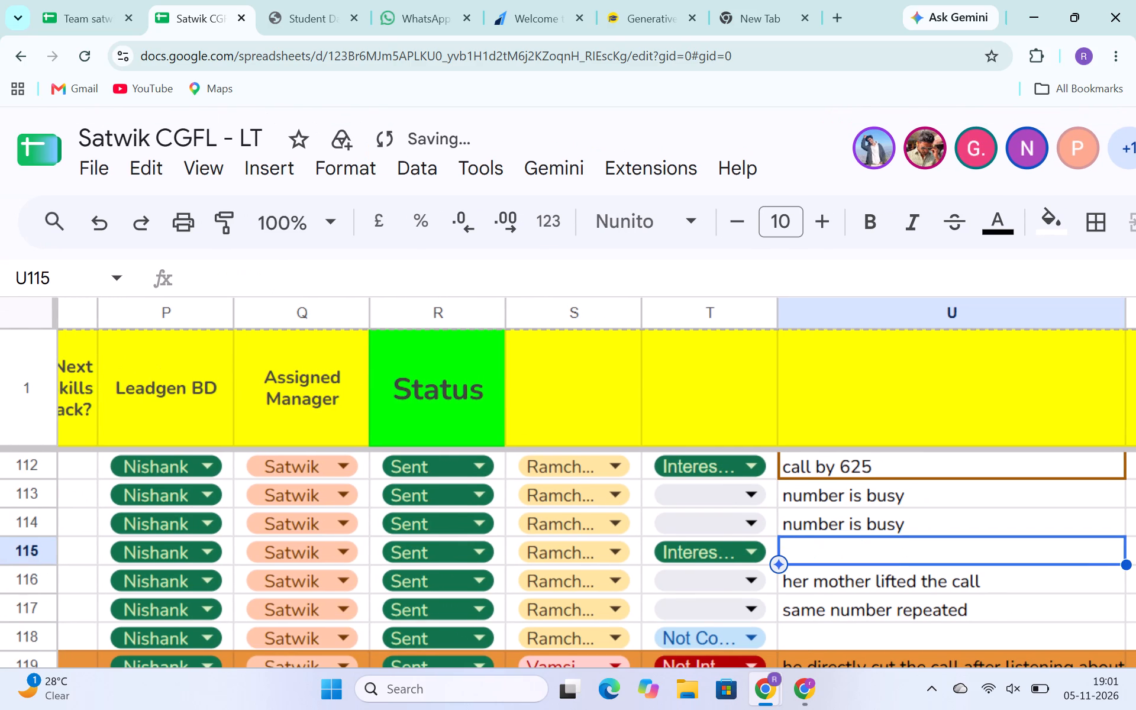
pyautogui.write('she answered')
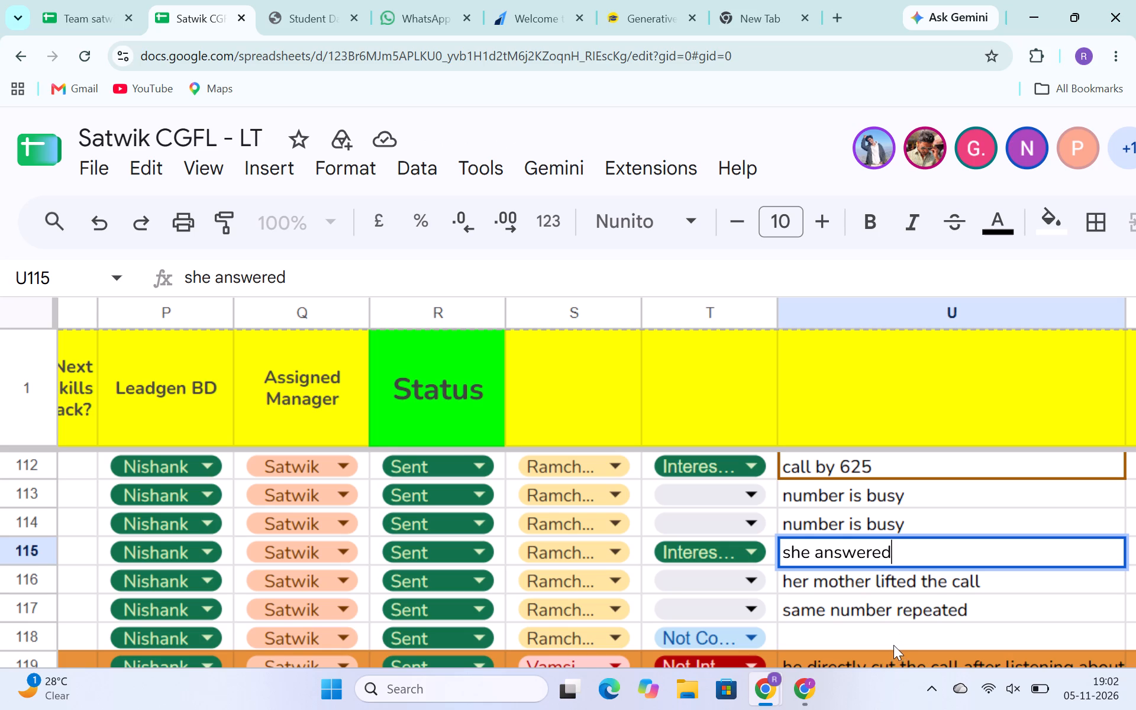
pyautogui.press('space')
pyautogui.write('listenrd')
pyautogui.press('space')
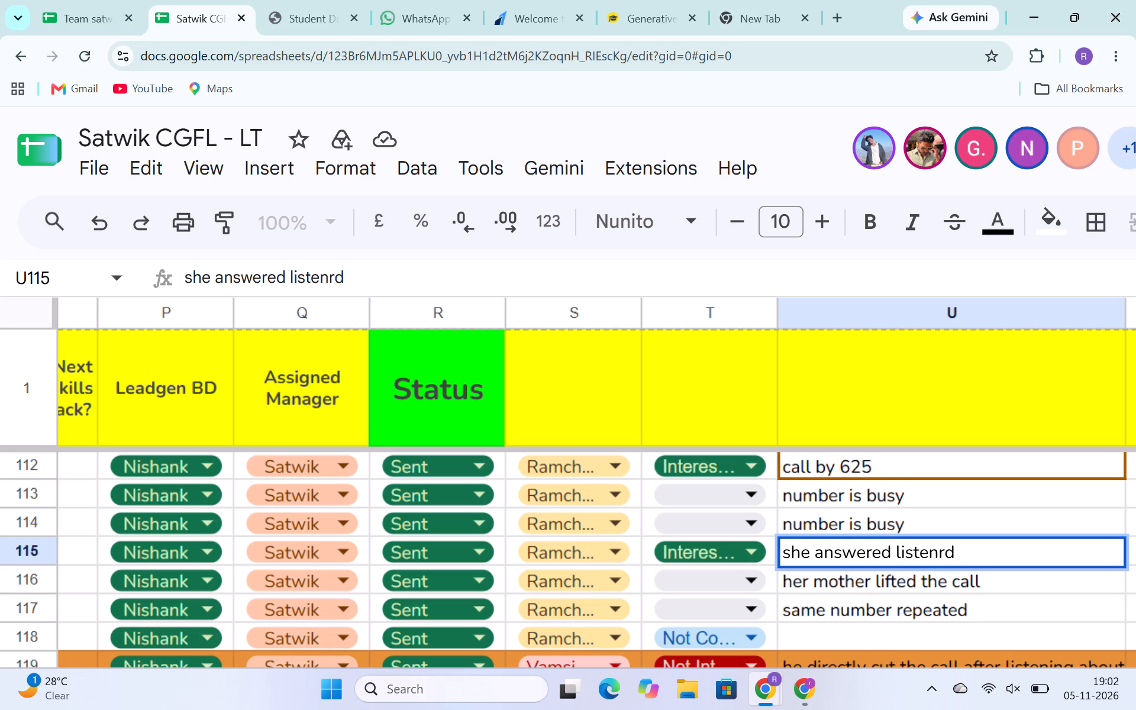
pyautogui.press('BackSpace')
pyautogui.press('BackSpace')
pyautogui.press('BackSpace')
pyautogui.write('ed')
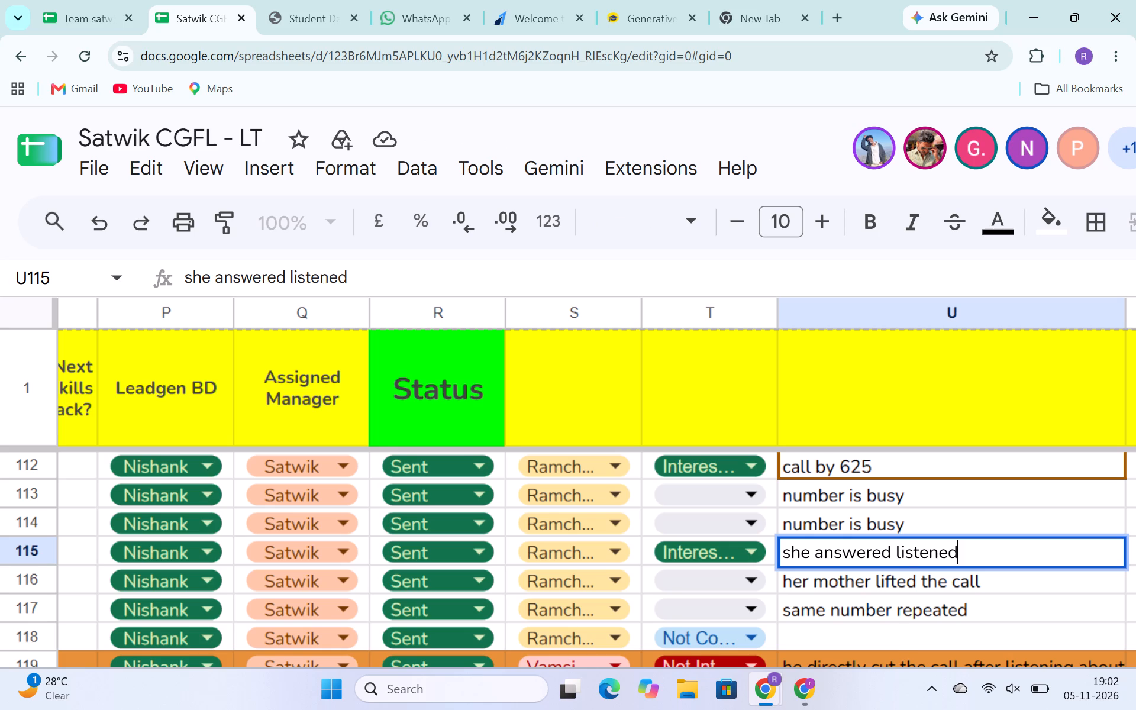
pyautogui.press('space')
pyautogui.press('BackSpace')
pyautogui.press('space')
pyautogui.write('she got a call in the middle of the convo')
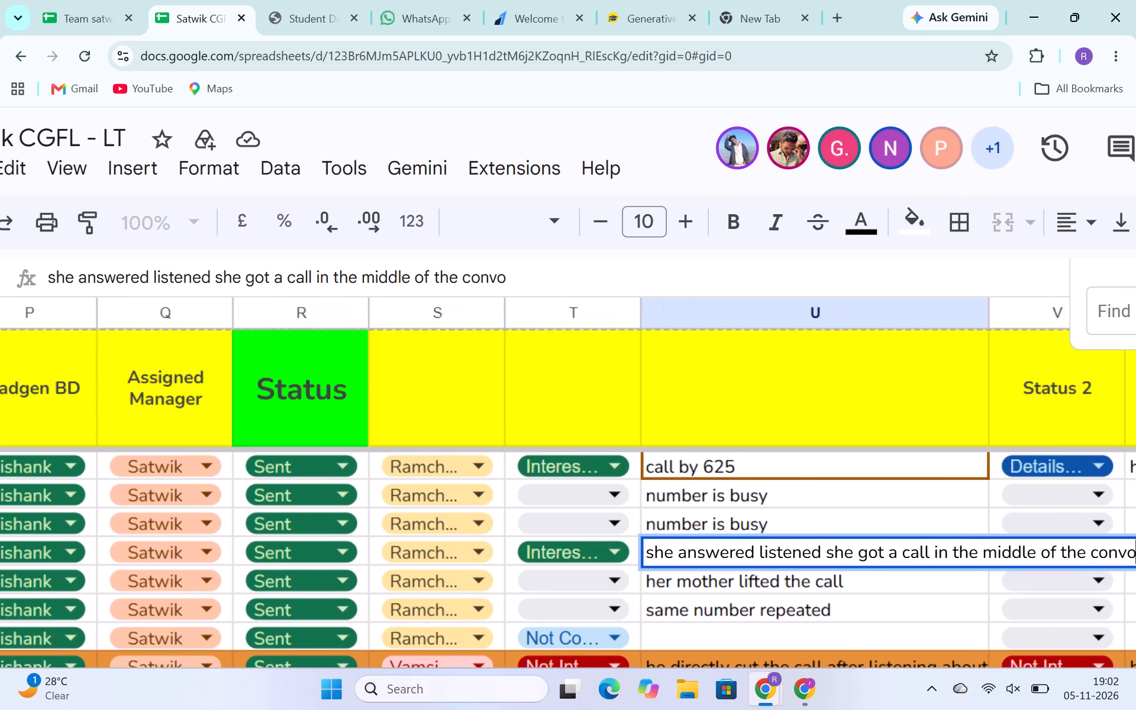
pyautogui.click(899, 584)
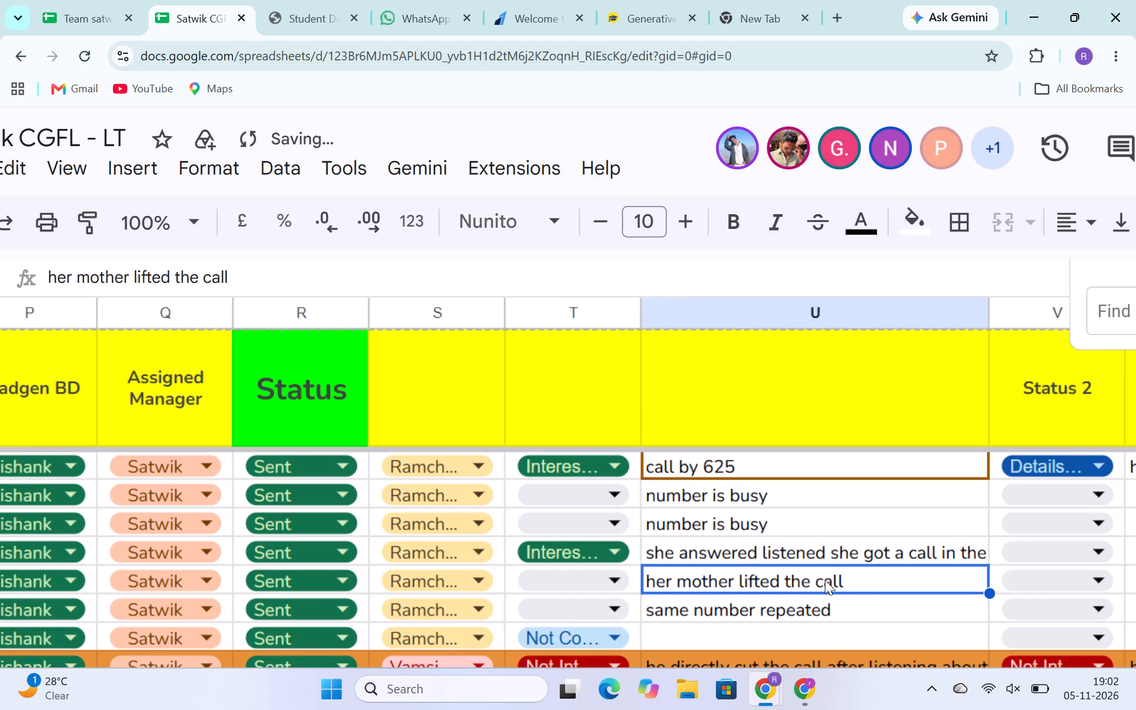
# Select the whole row 114 and examine that lead's name, contact details, college, branch, year of study and interested internship domain.
pyautogui.hscroll(1, 805, 579)
pyautogui.hscroll(1, 301, 536)
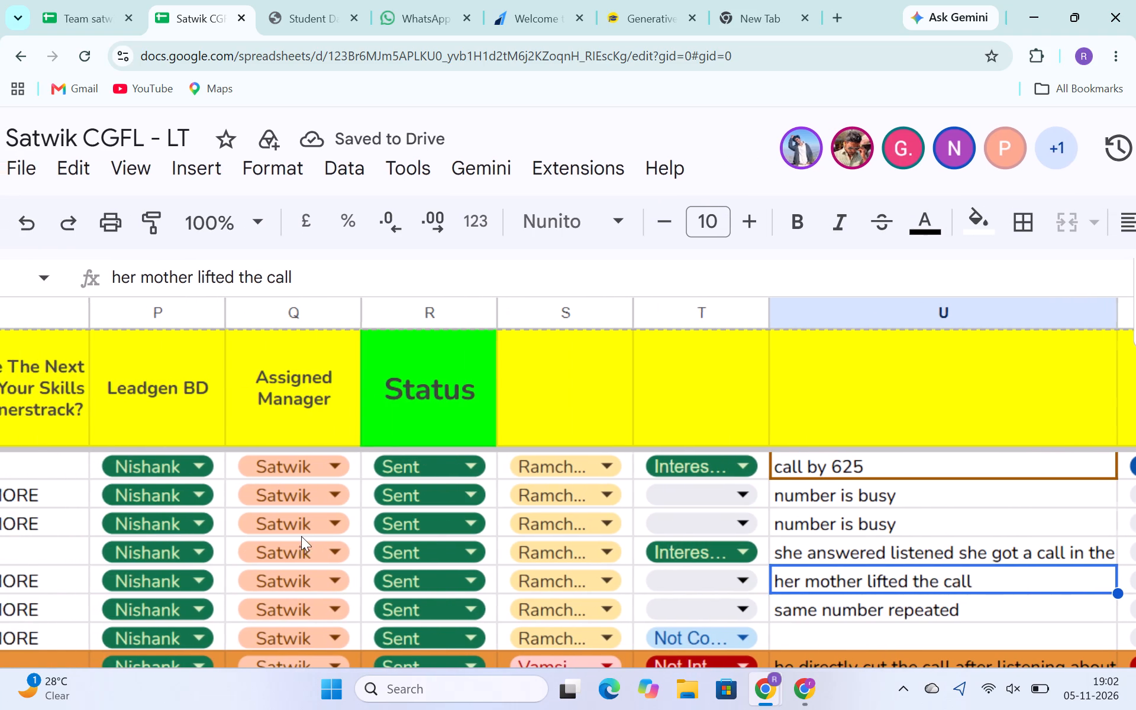
pyautogui.hscroll(6, 301, 536)
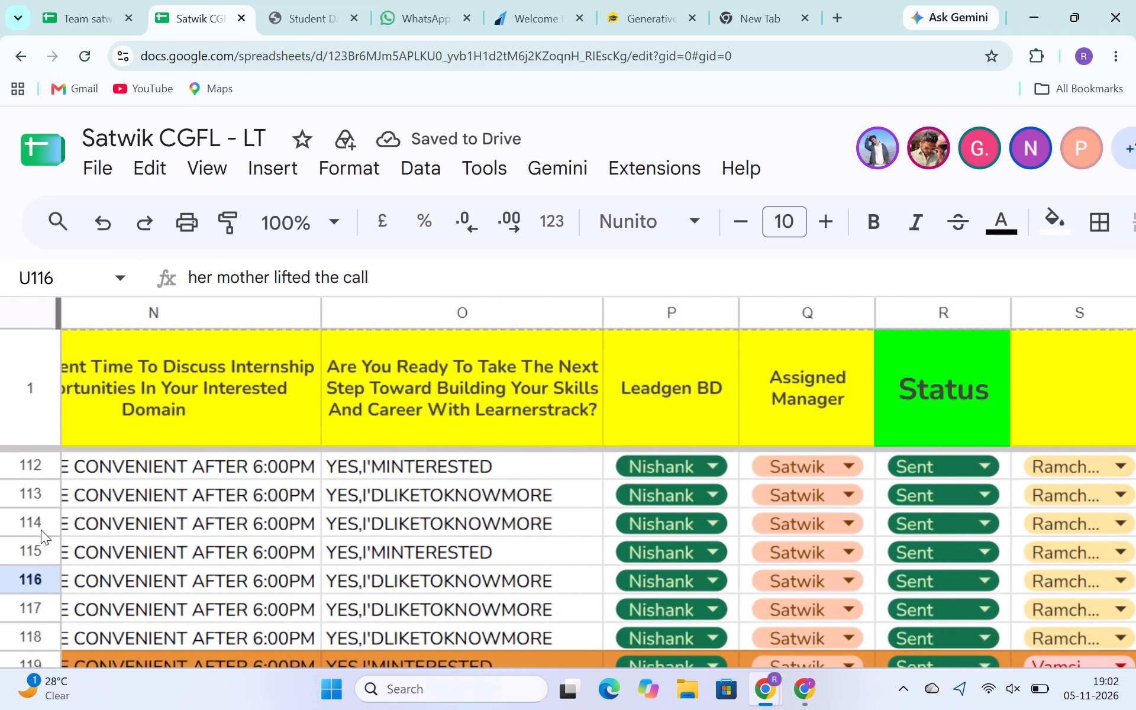
pyautogui.hscroll(1, 66, 542)
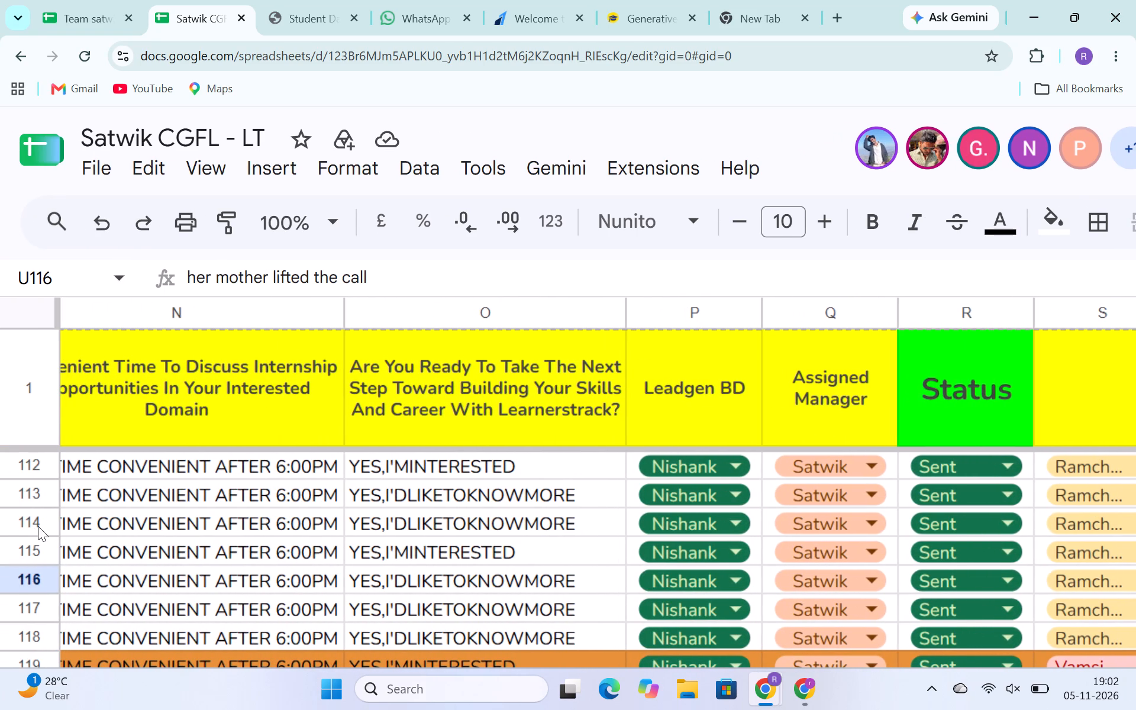
pyautogui.click(37, 526)
pyautogui.hscroll(16, 212, 554)
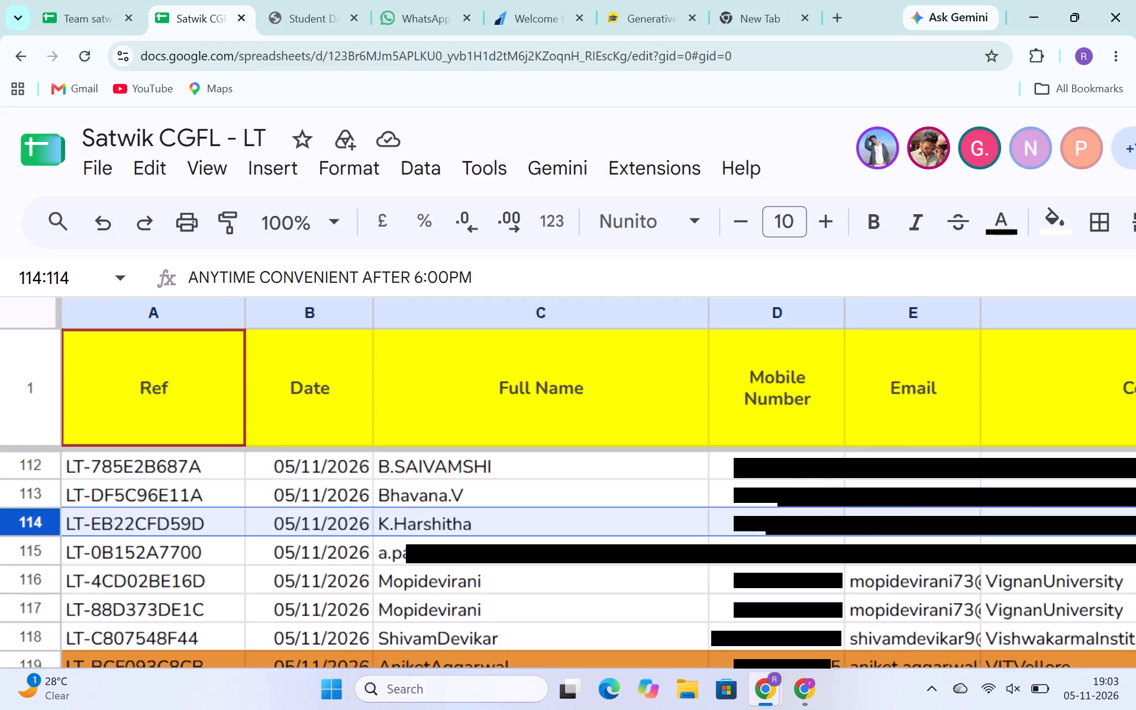
pyautogui.hscroll(-3, 777, 540)
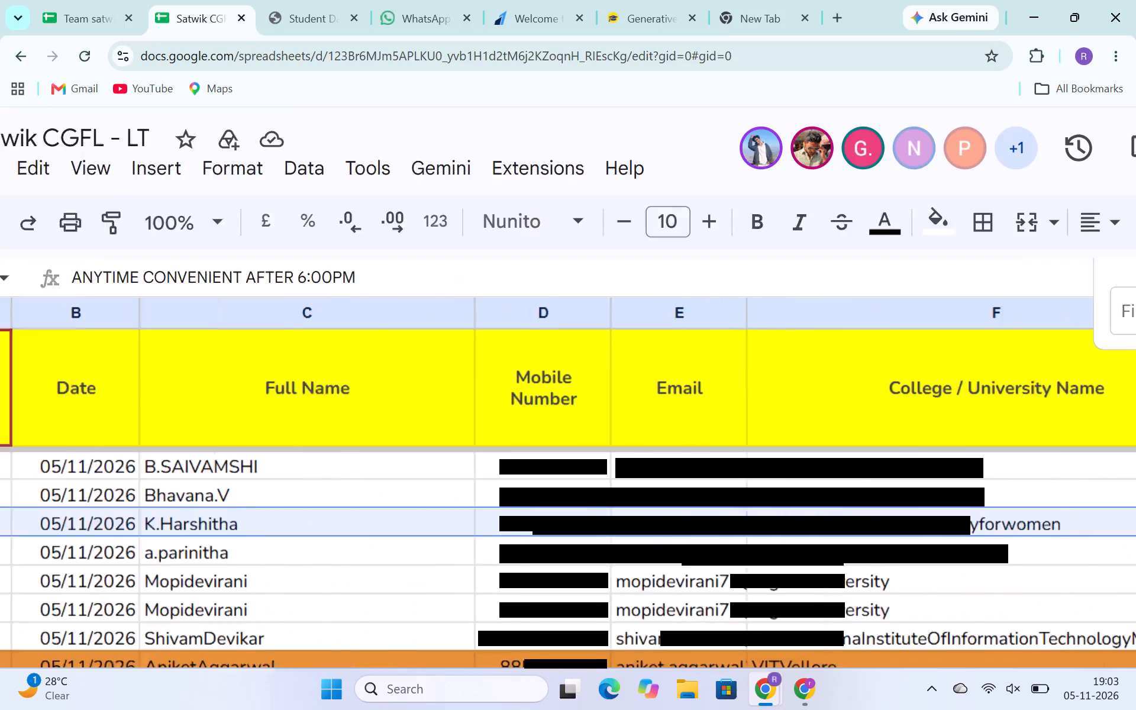
pyautogui.hscroll(-6, 777, 540)
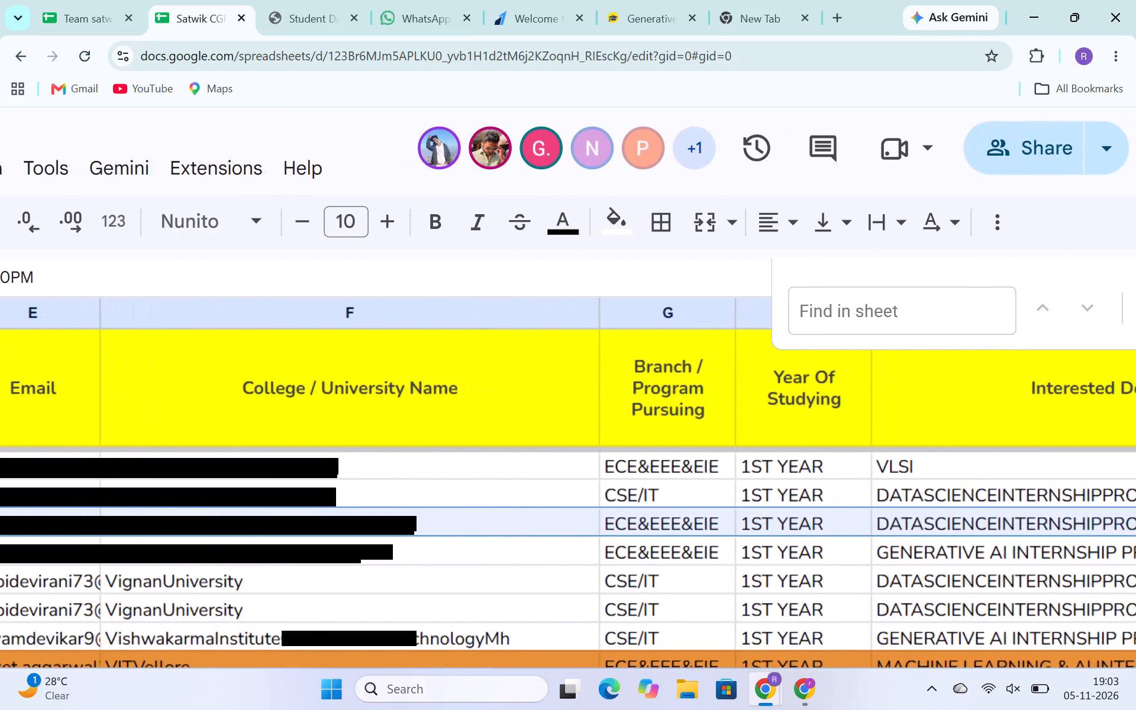
pyautogui.hscroll(-3, 777, 540)
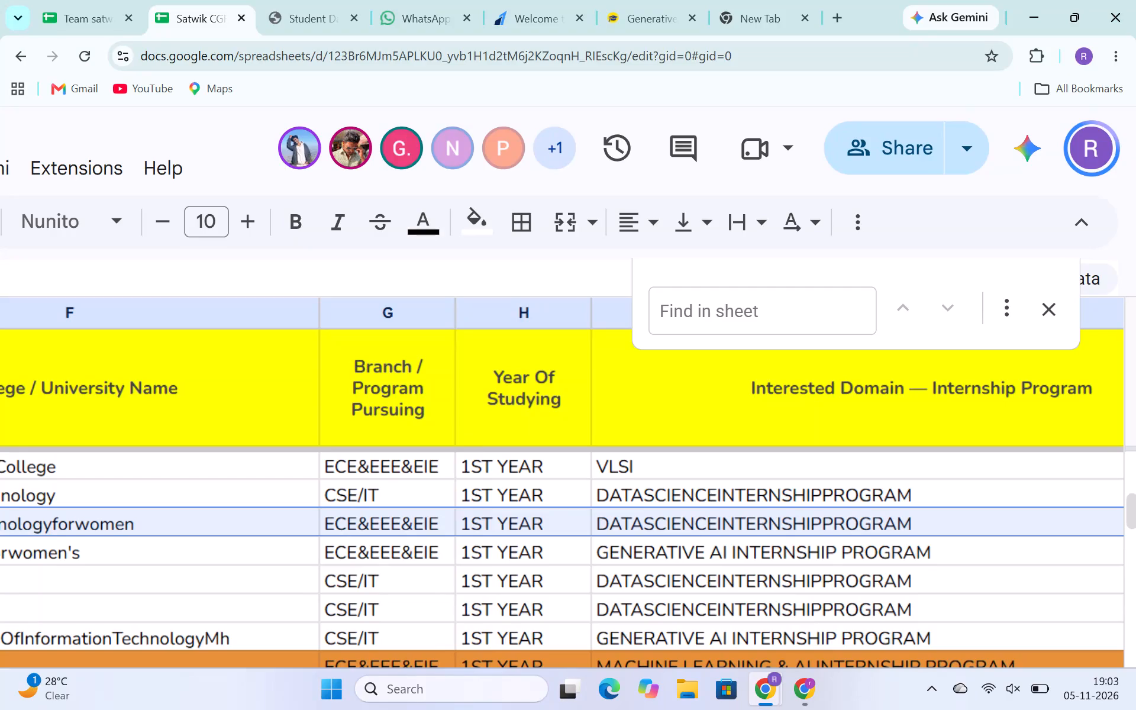
pyautogui.hscroll(4, 777, 540)
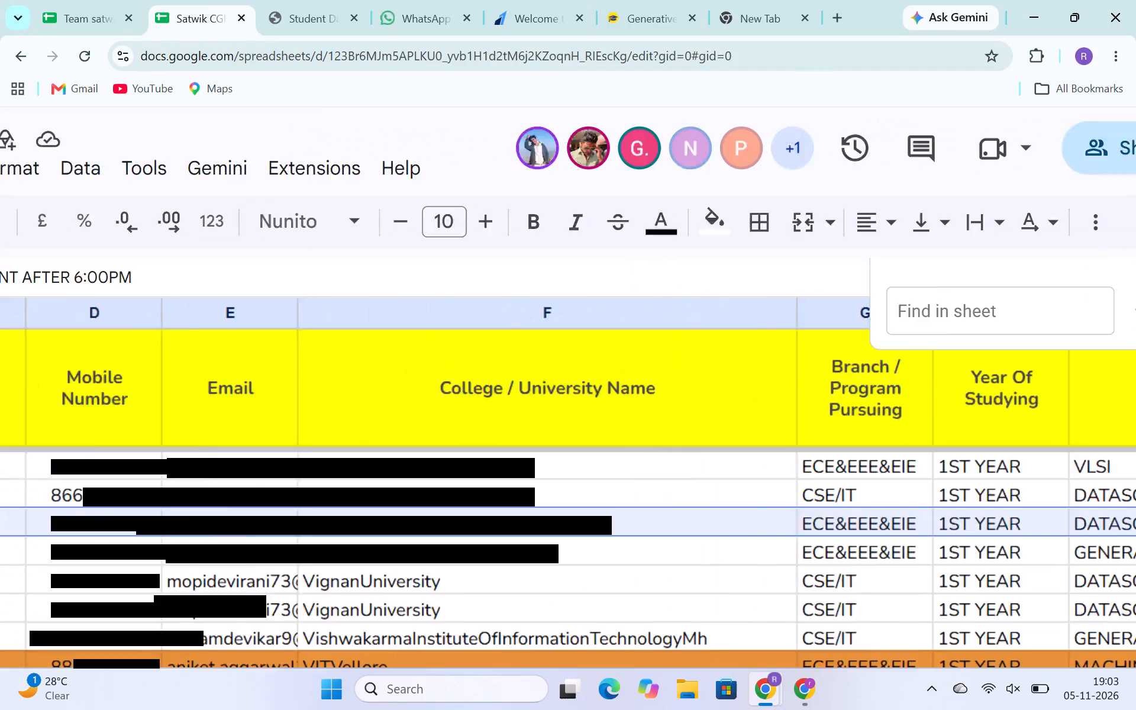
pyautogui.hscroll(2, 777, 540)
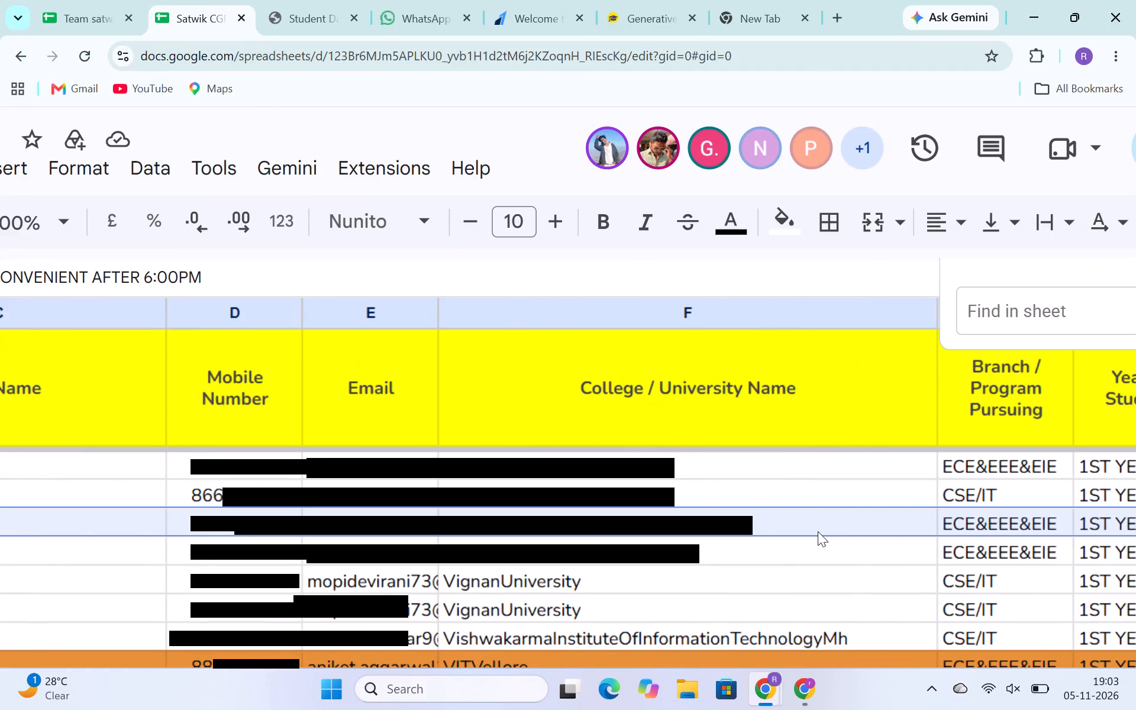
pyautogui.click(818, 531)
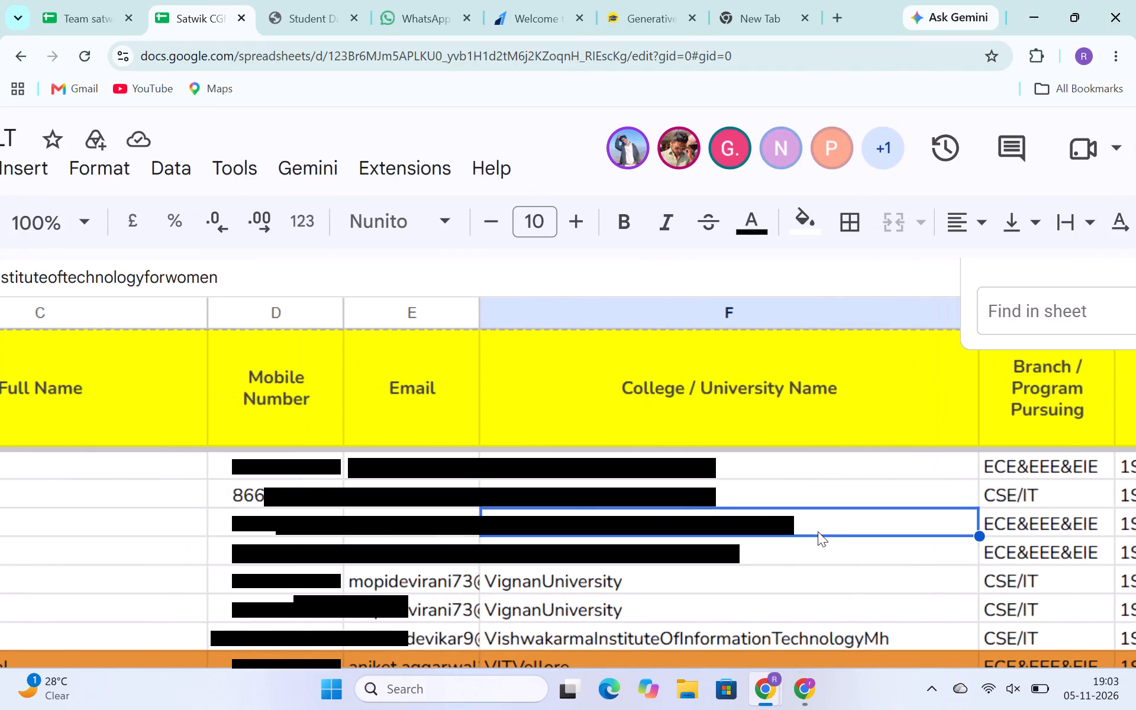
pyautogui.hscroll(7, 818, 531)
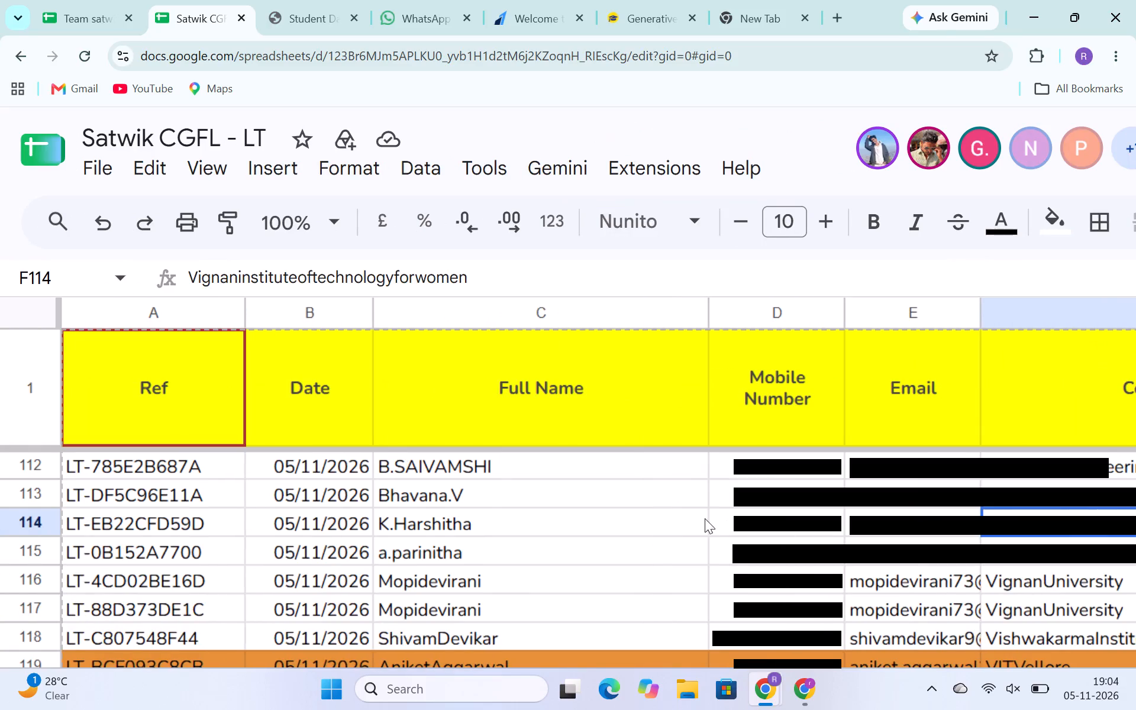
pyautogui.click(679, 519)
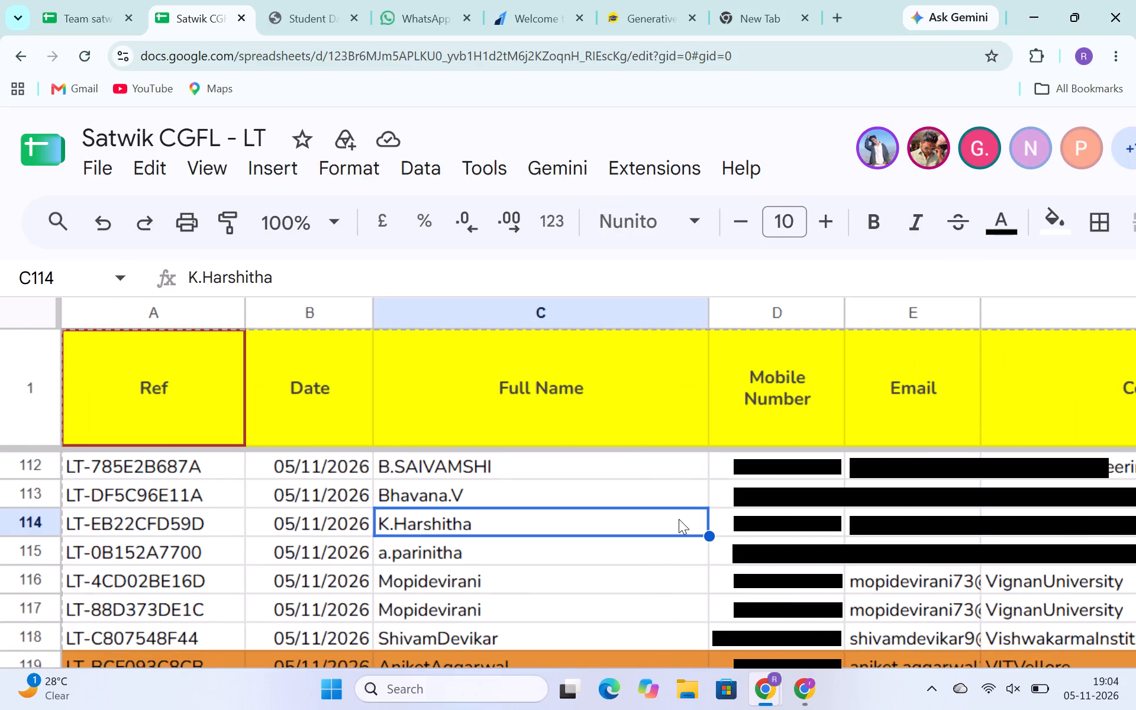
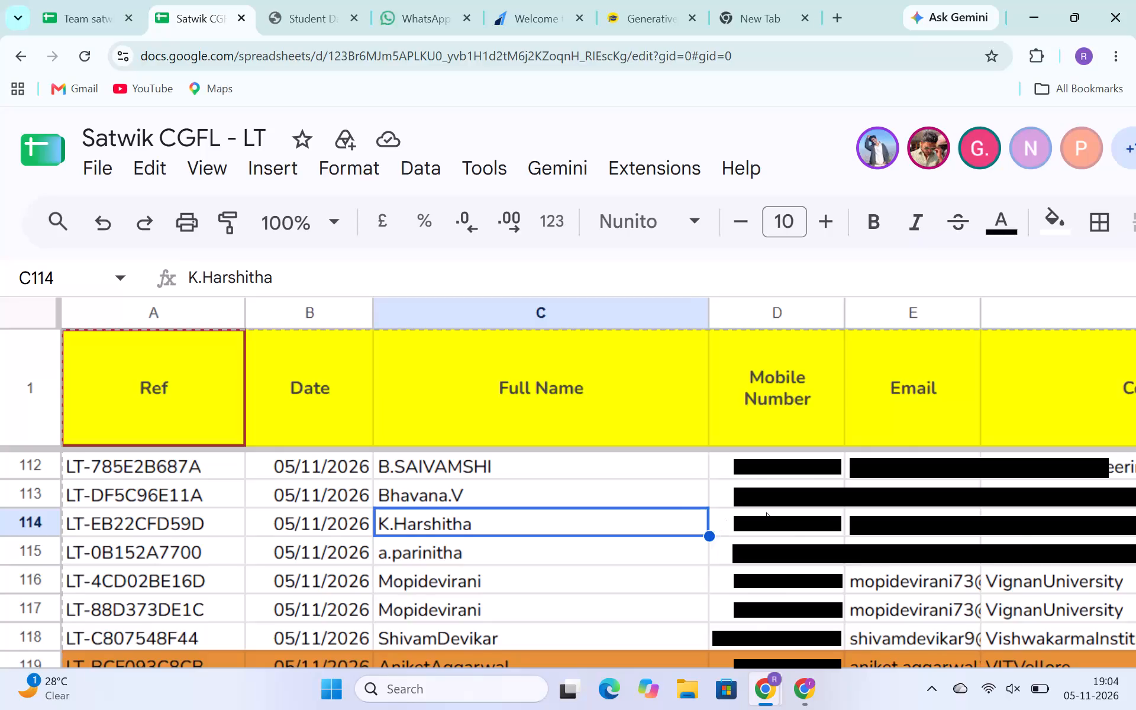
# Select the mobile number of the lead in row 114 and check it.
pyautogui.click(766, 512)
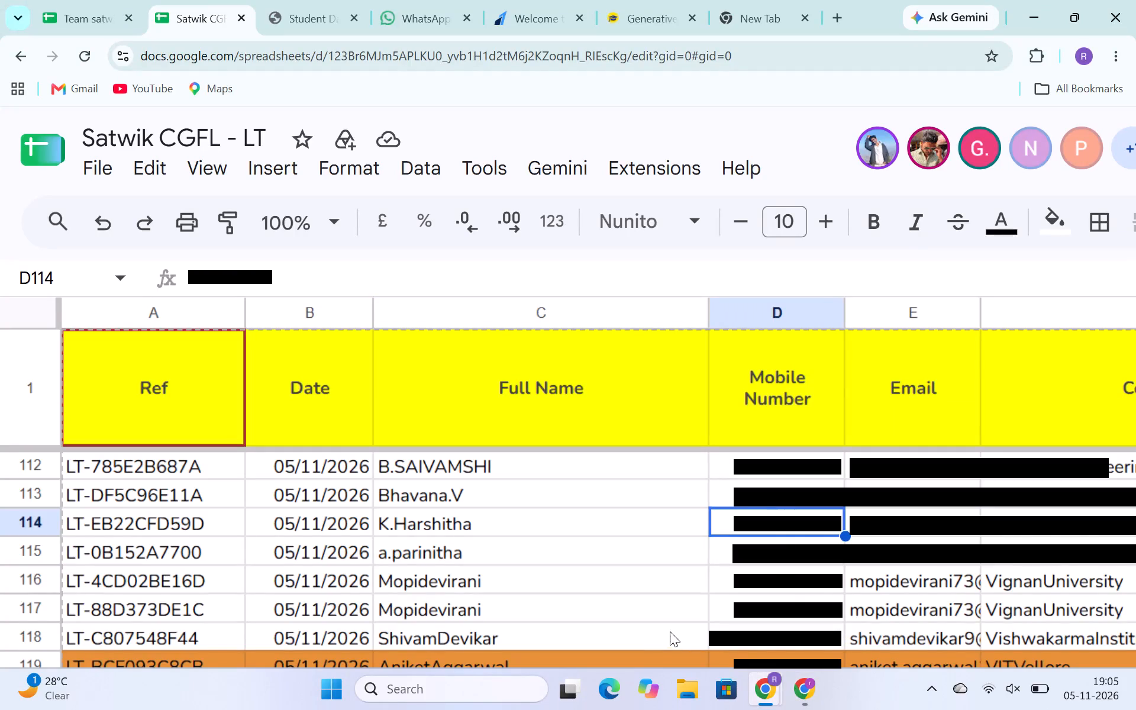
# Enter the Comments 2 note "he cncted me but after greeting he ended the call" for the lead in row 118.
pyautogui.click(579, 626)
pyautogui.hscroll(-5, 579, 626)
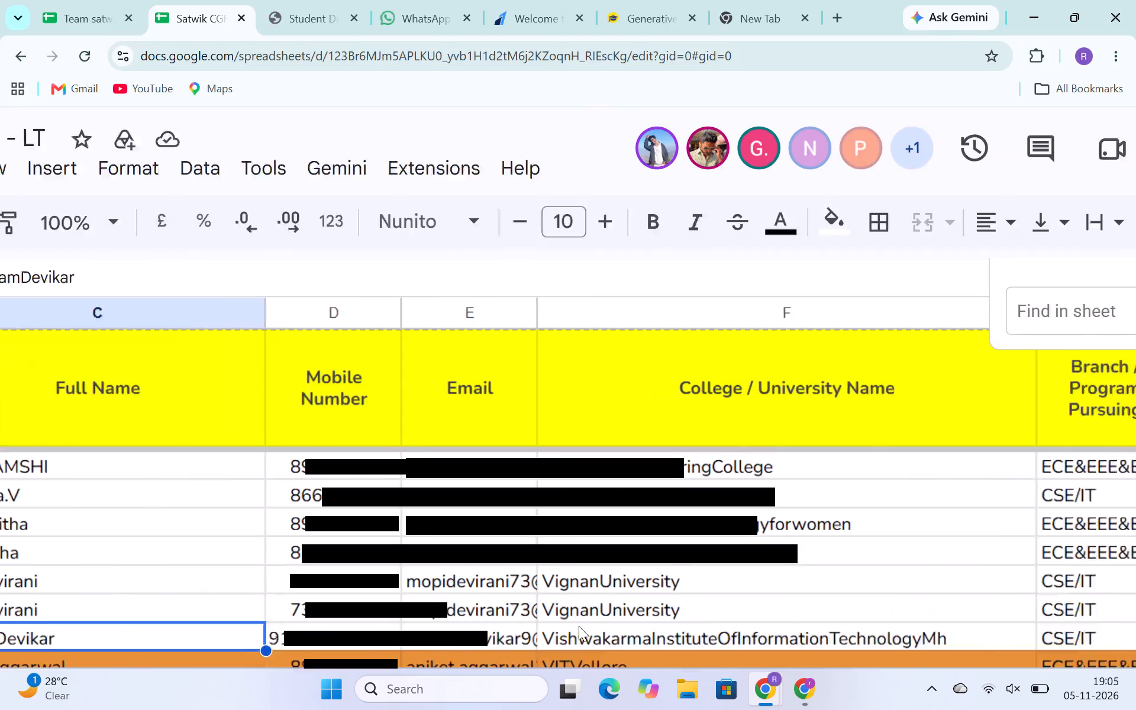
pyautogui.hscroll(-3, 579, 626)
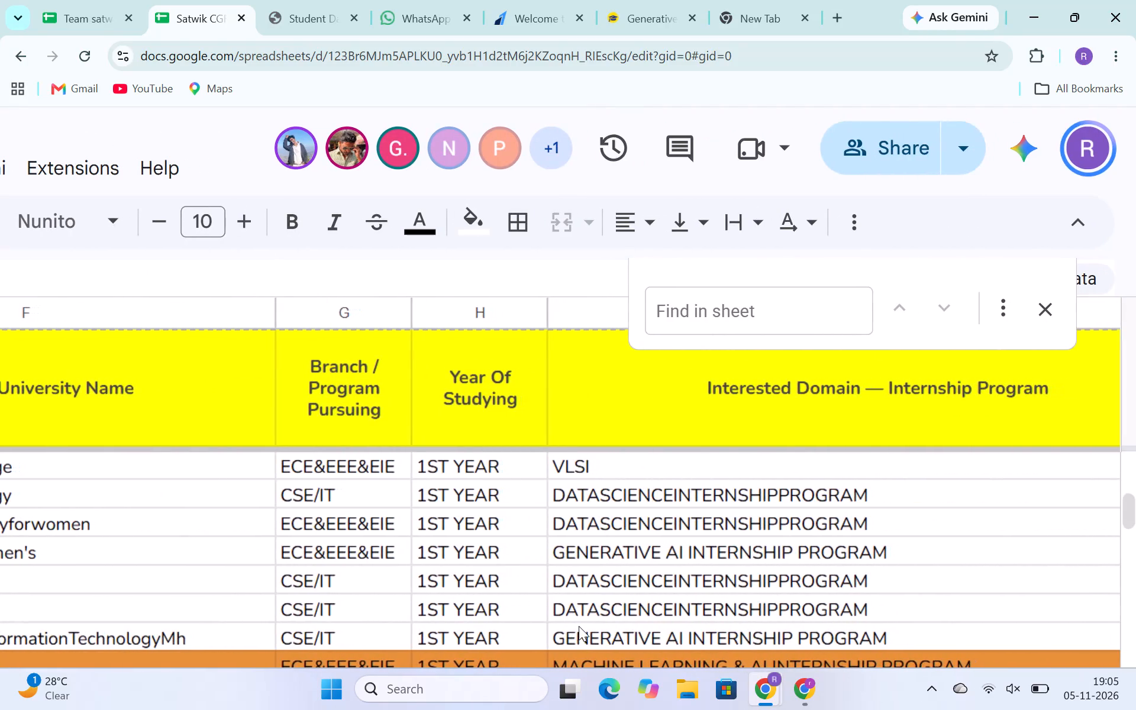
pyautogui.hscroll(-8, 579, 626)
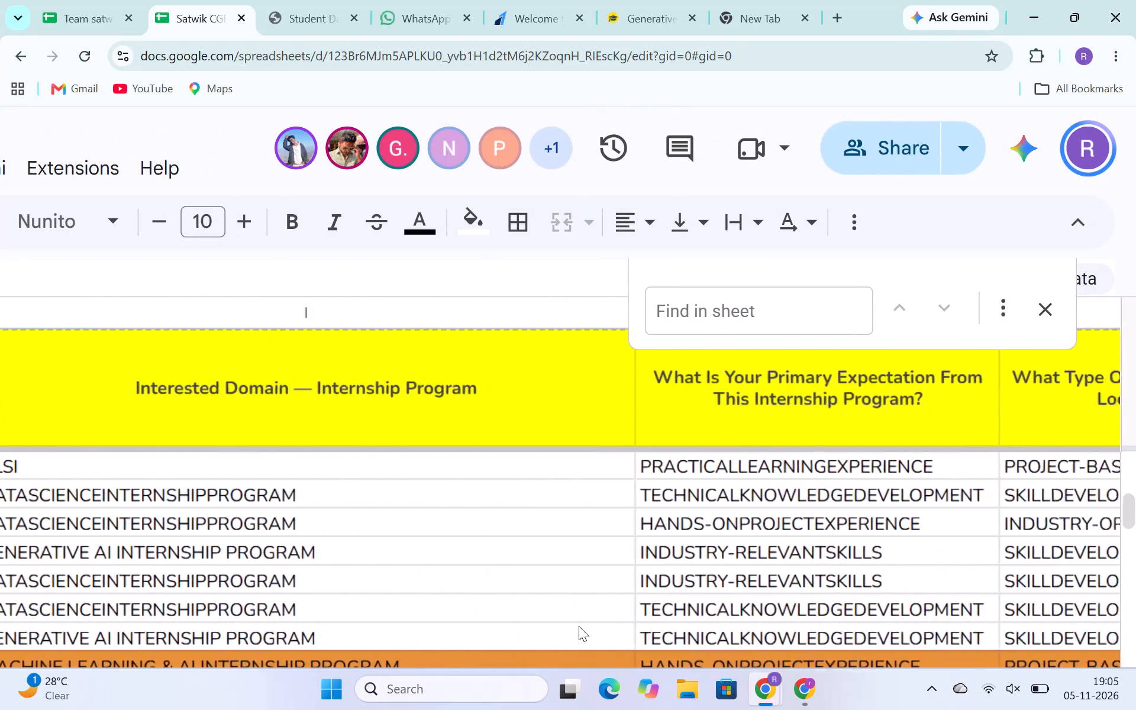
pyautogui.hscroll(-10, 579, 626)
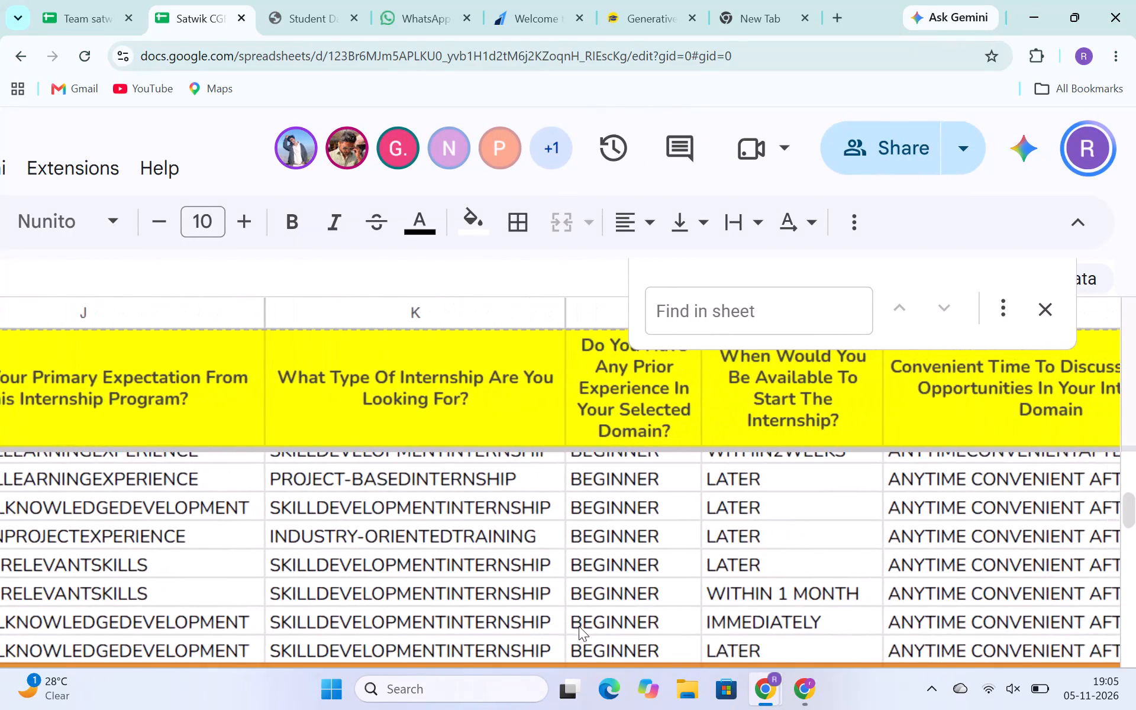
pyautogui.scroll(-1, 579, 626)
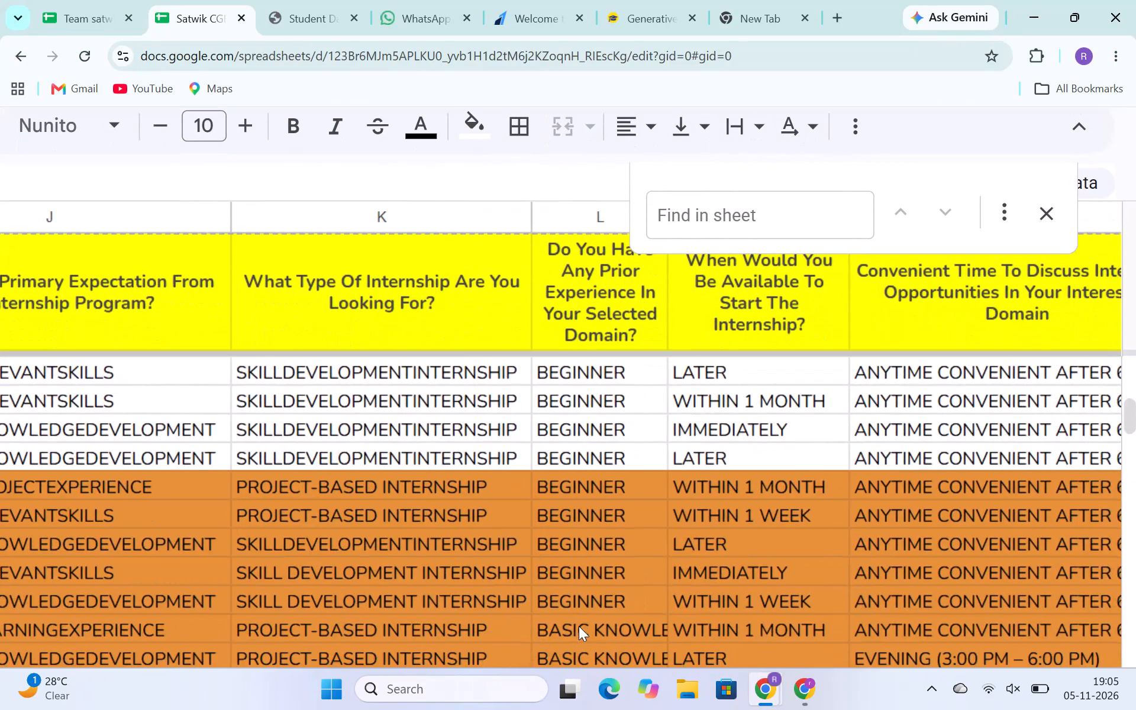
pyautogui.hscroll(-6, 579, 626)
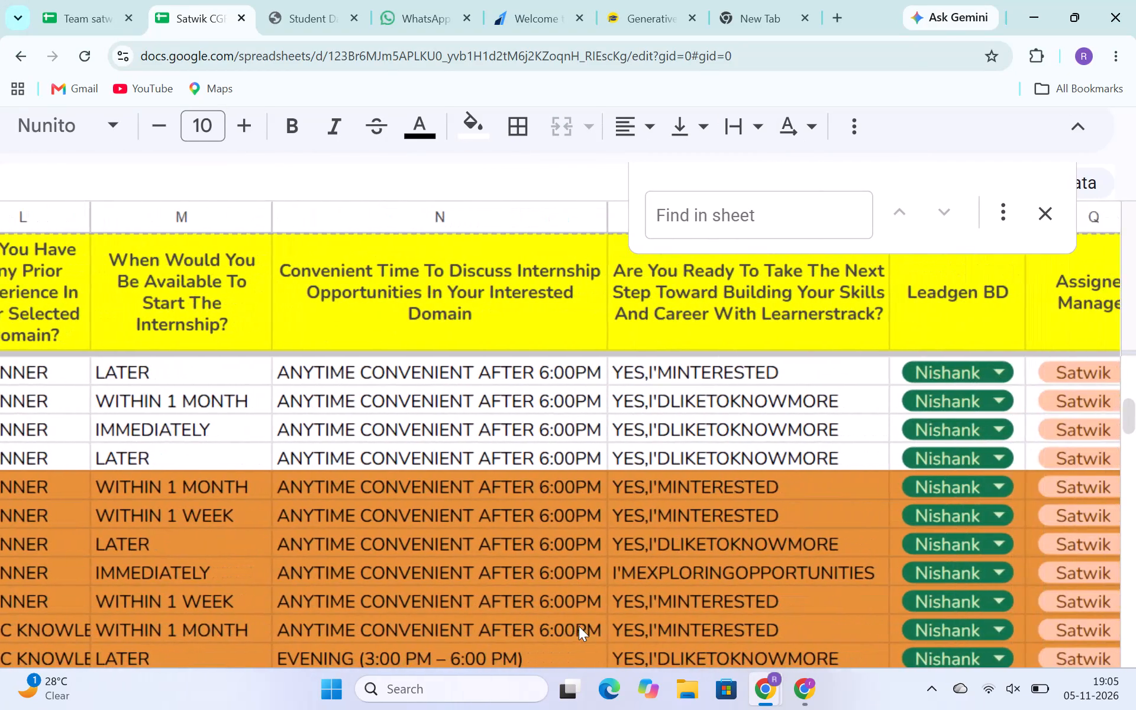
pyautogui.hscroll(-8, 579, 626)
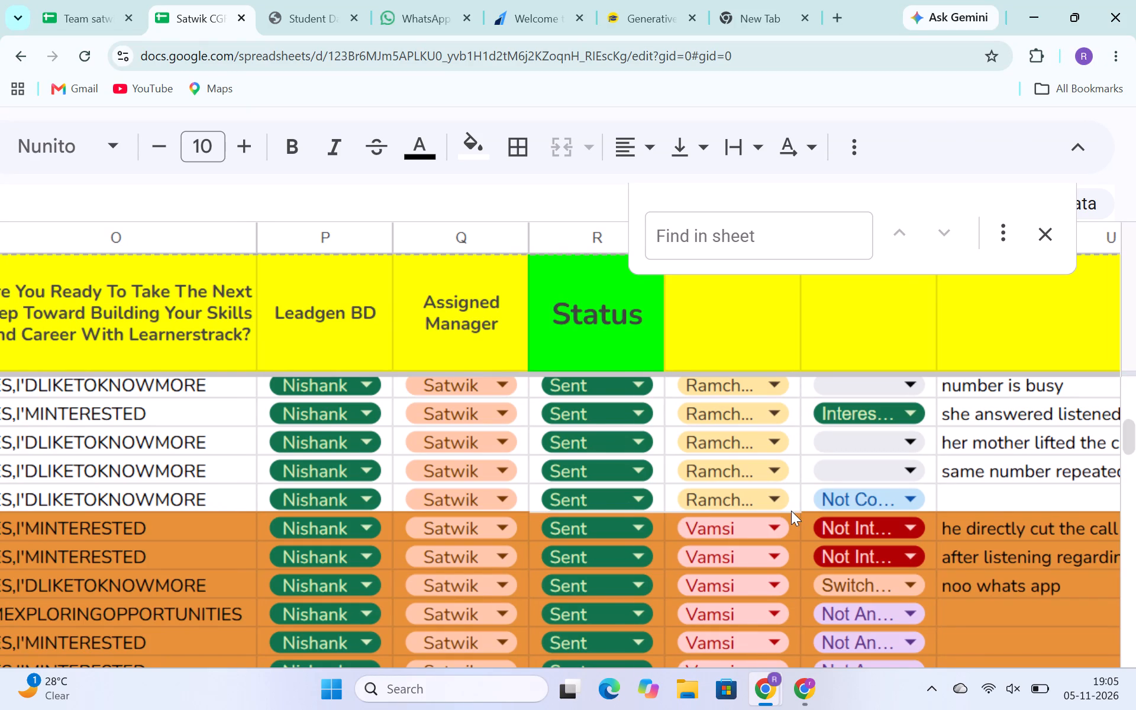
pyautogui.hscroll(-1, 791, 511)
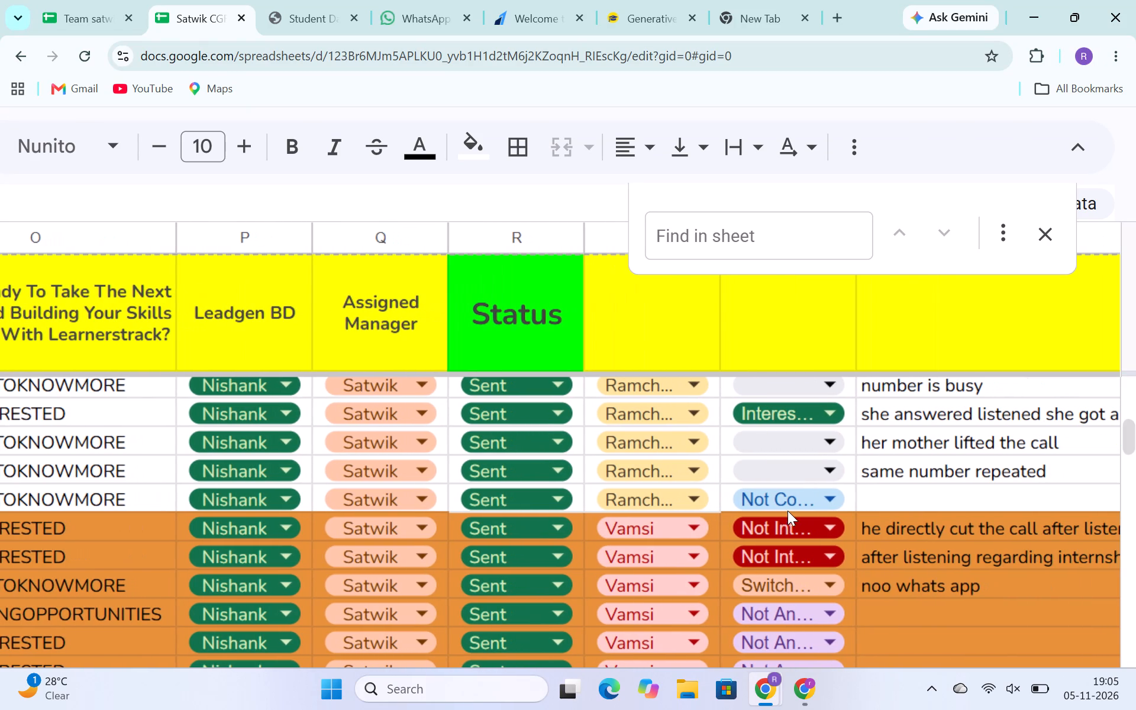
pyautogui.hscroll(-7, 744, 519)
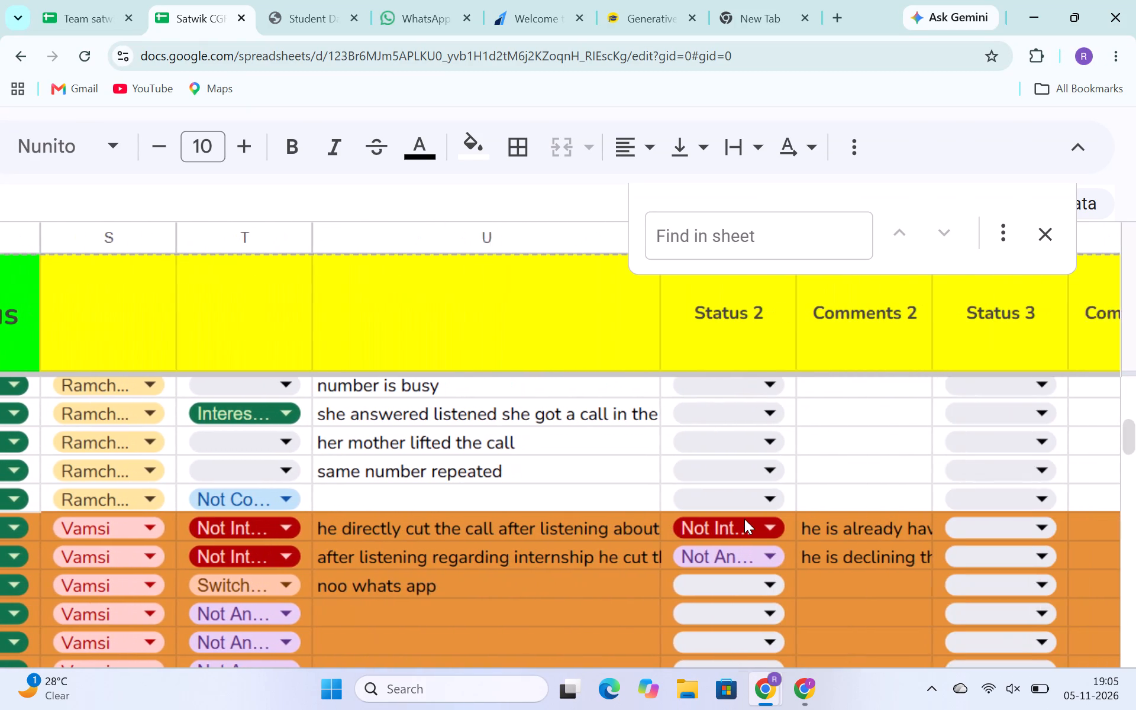
pyautogui.click(703, 506)
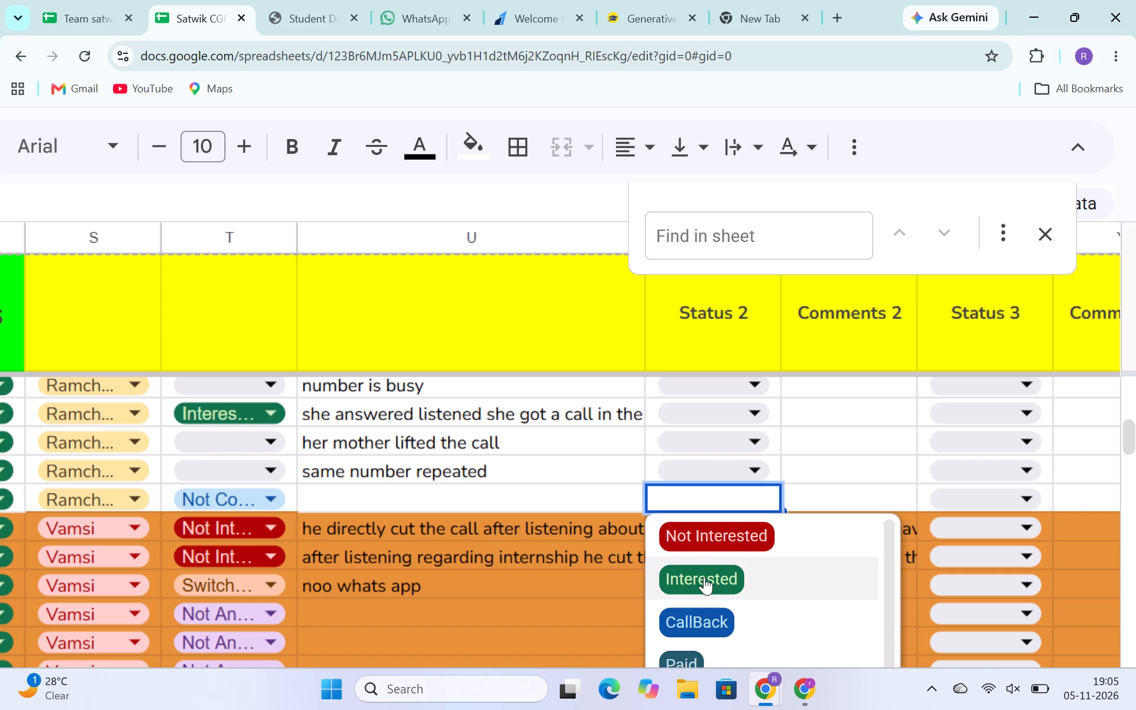
pyautogui.scroll(-4, 704, 577)
pyautogui.click(835, 492)
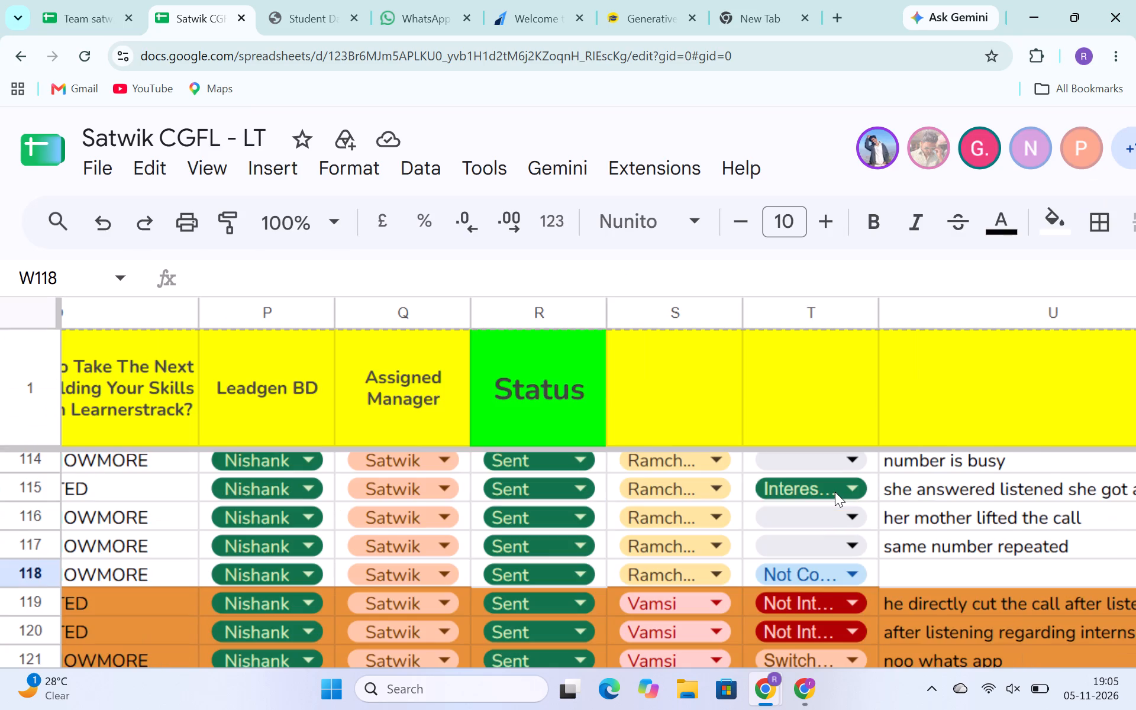
pyautogui.hscroll(-4, 901, 600)
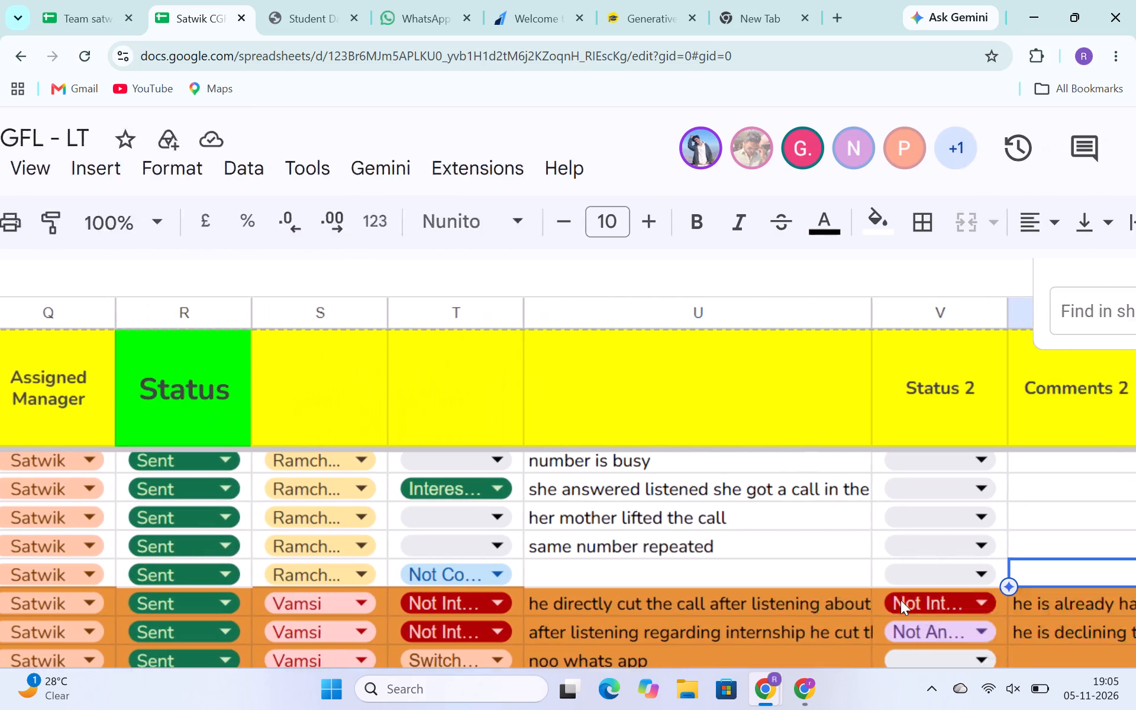
pyautogui.hscroll(-1, 901, 600)
pyautogui.click(740, 572)
pyautogui.write('he cncted me')
pyautogui.press('space')
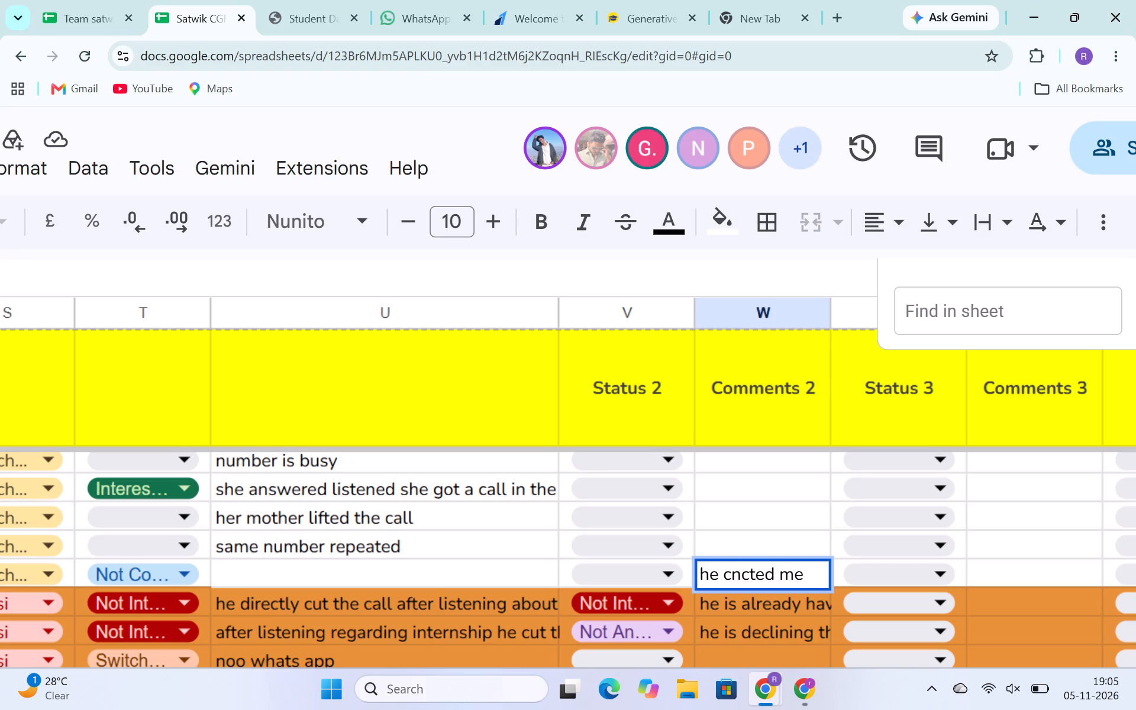
pyautogui.write('but')
pyautogui.press('space')
pyautogui.write('after')
pyautogui.press('space')
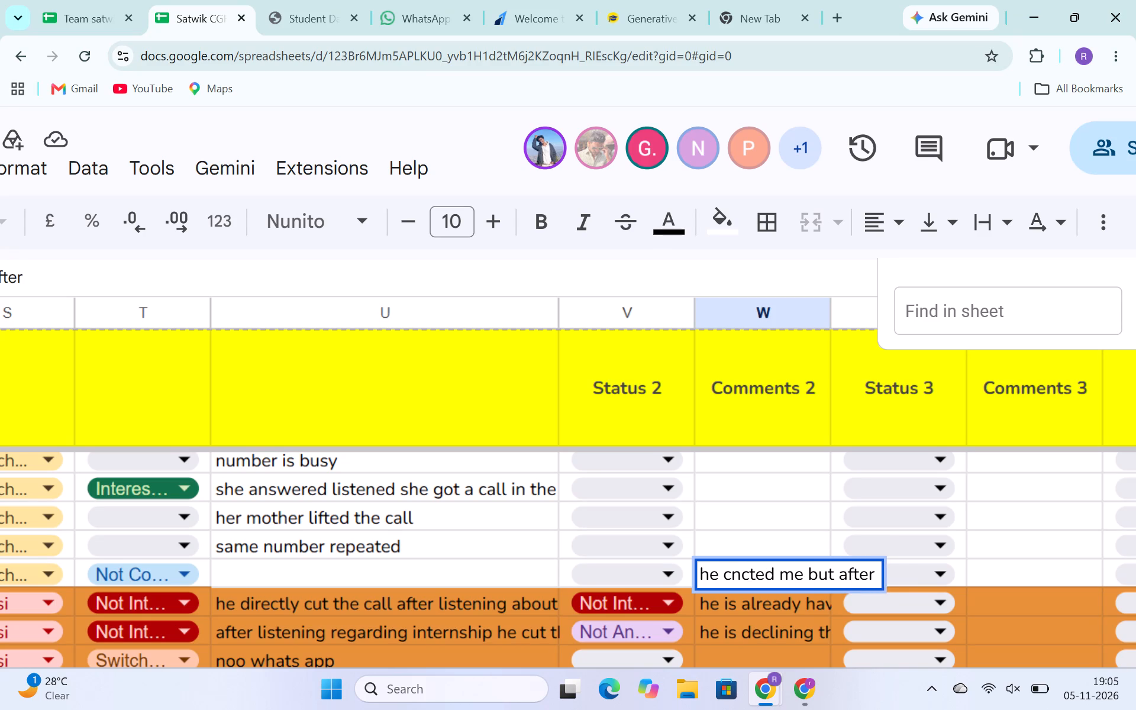
pyautogui.write('greeting he')
pyautogui.press('space')
pyautogui.write('ended the call')
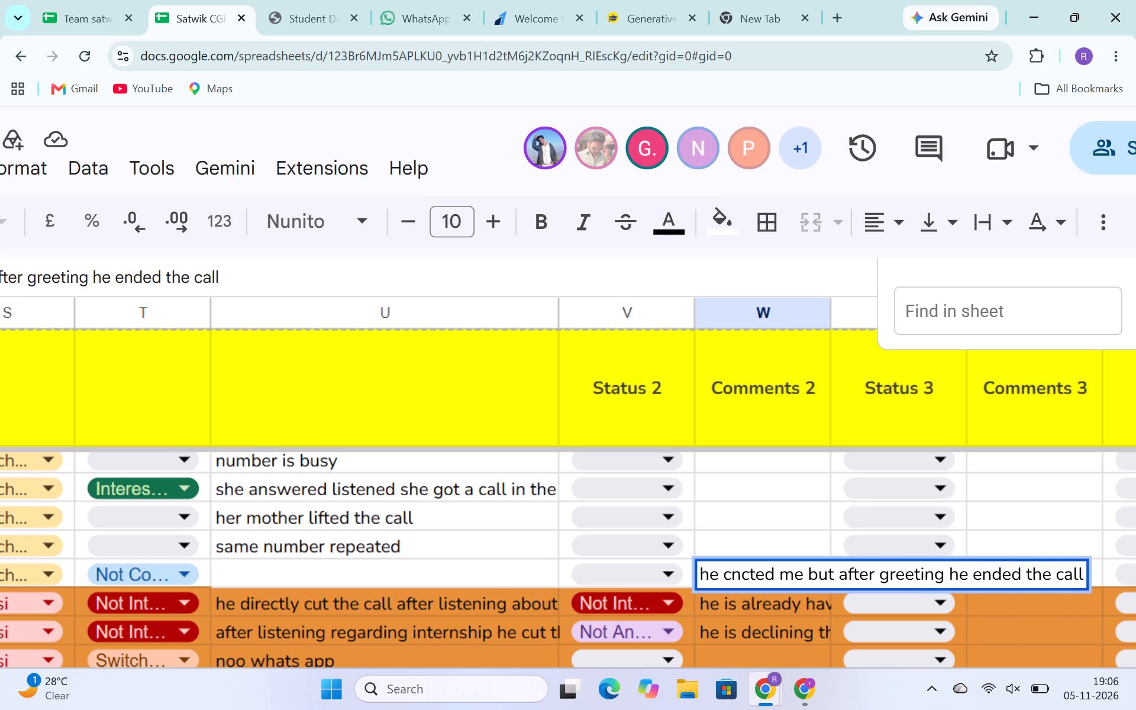
pyautogui.click(727, 542)
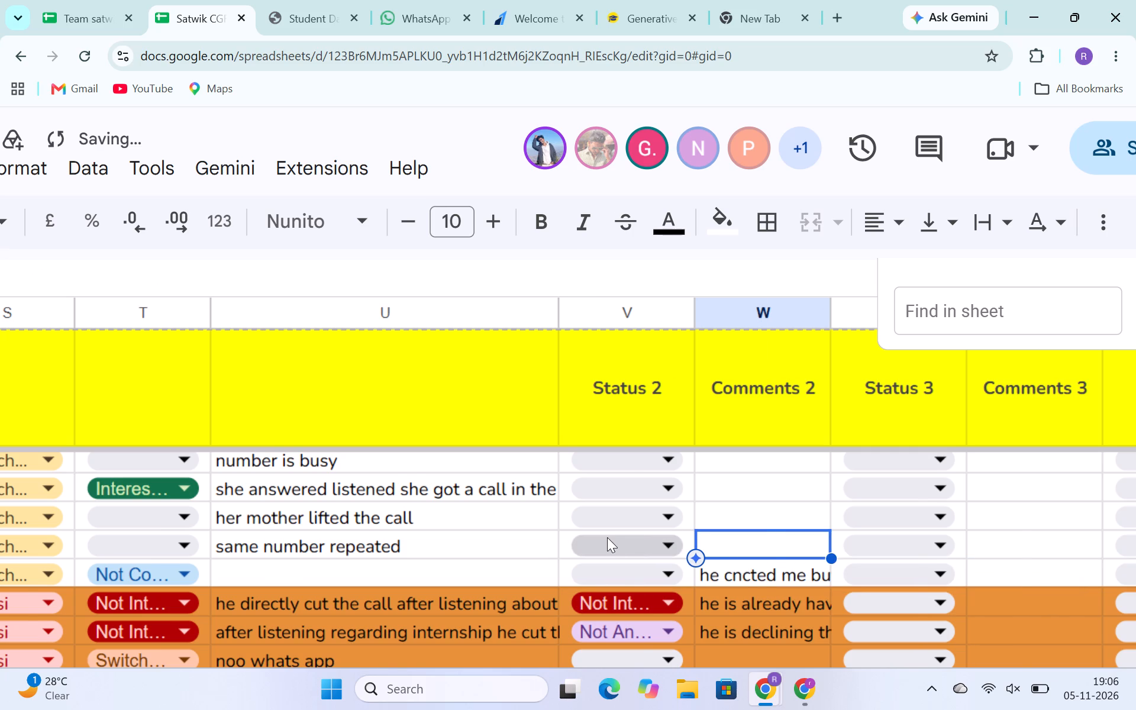
# Examine the names, contact details and colleges of the leads from row 114 down to row 142.
pyautogui.hscroll(2, 607, 537)
pyautogui.hscroll(2, 309, 496)
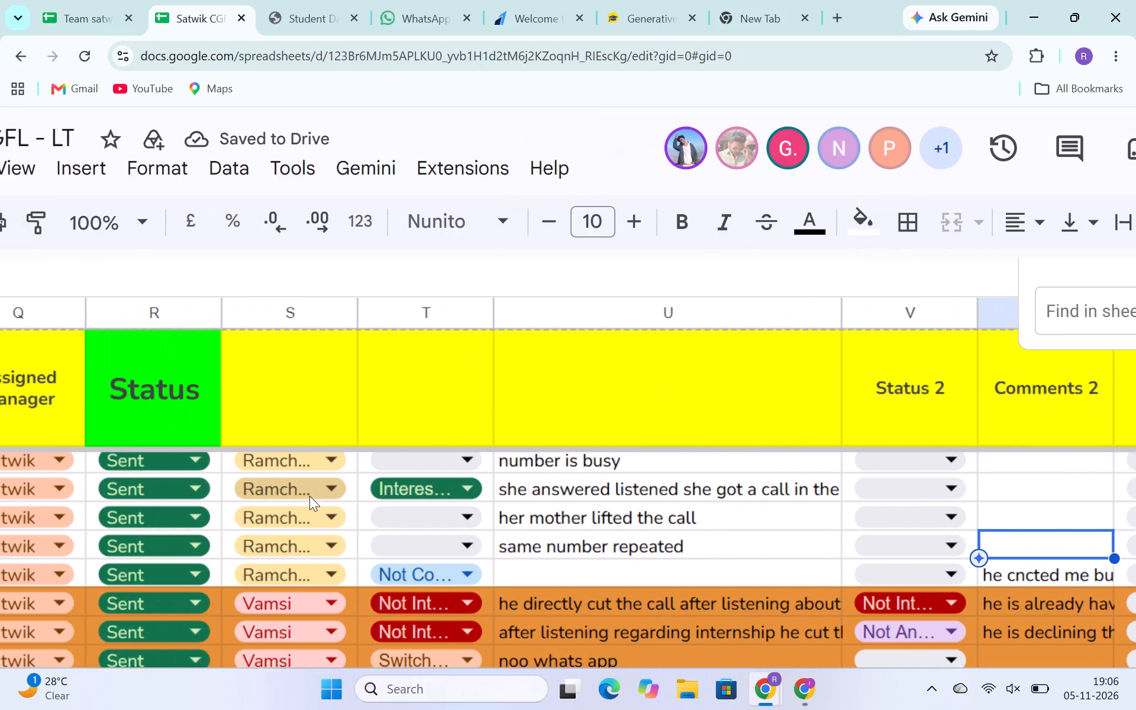
pyautogui.hscroll(20, 309, 496)
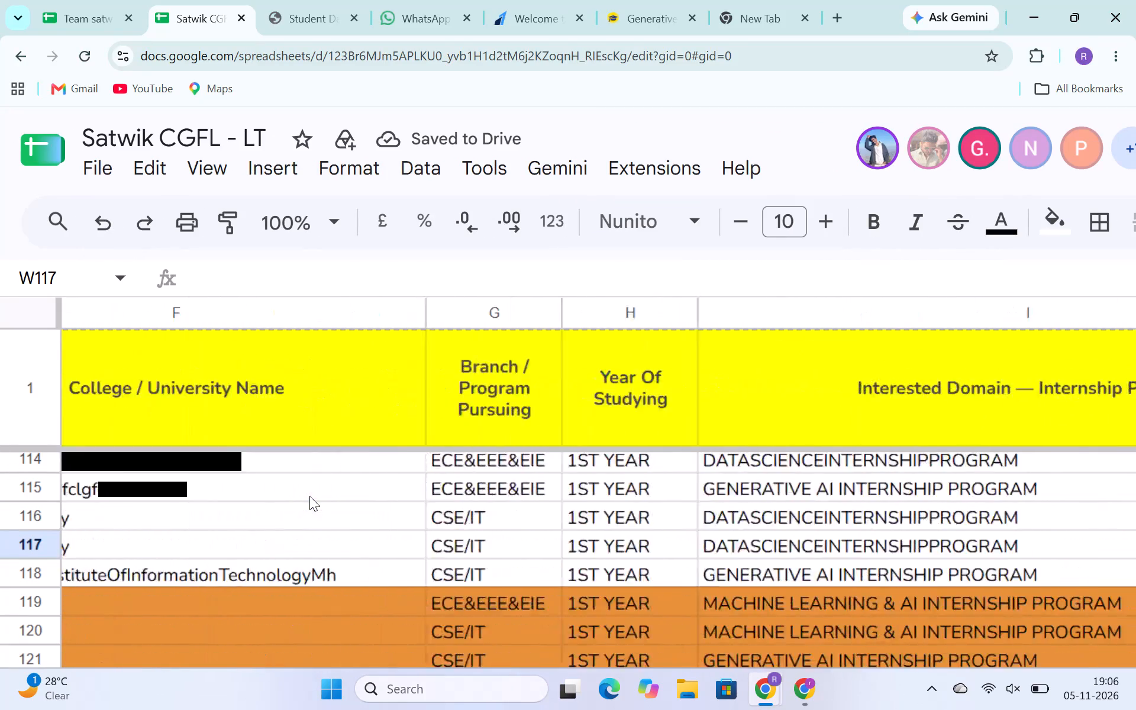
pyautogui.hscroll(11, 309, 496)
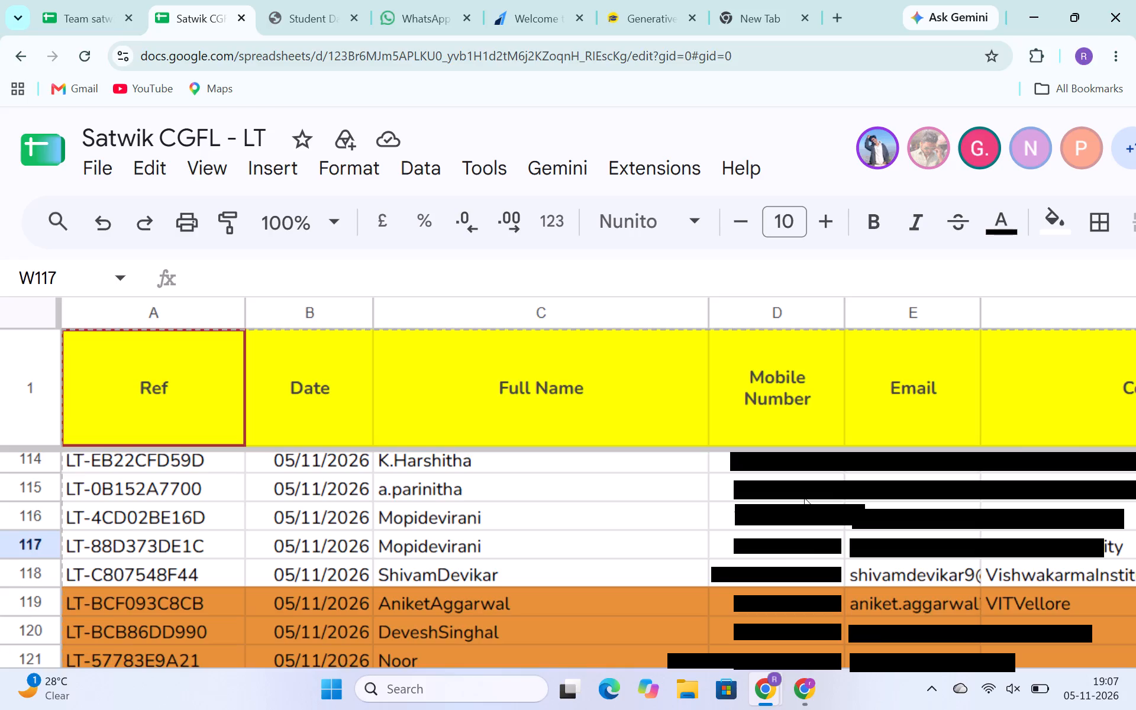
pyautogui.scroll(-1, 804, 498)
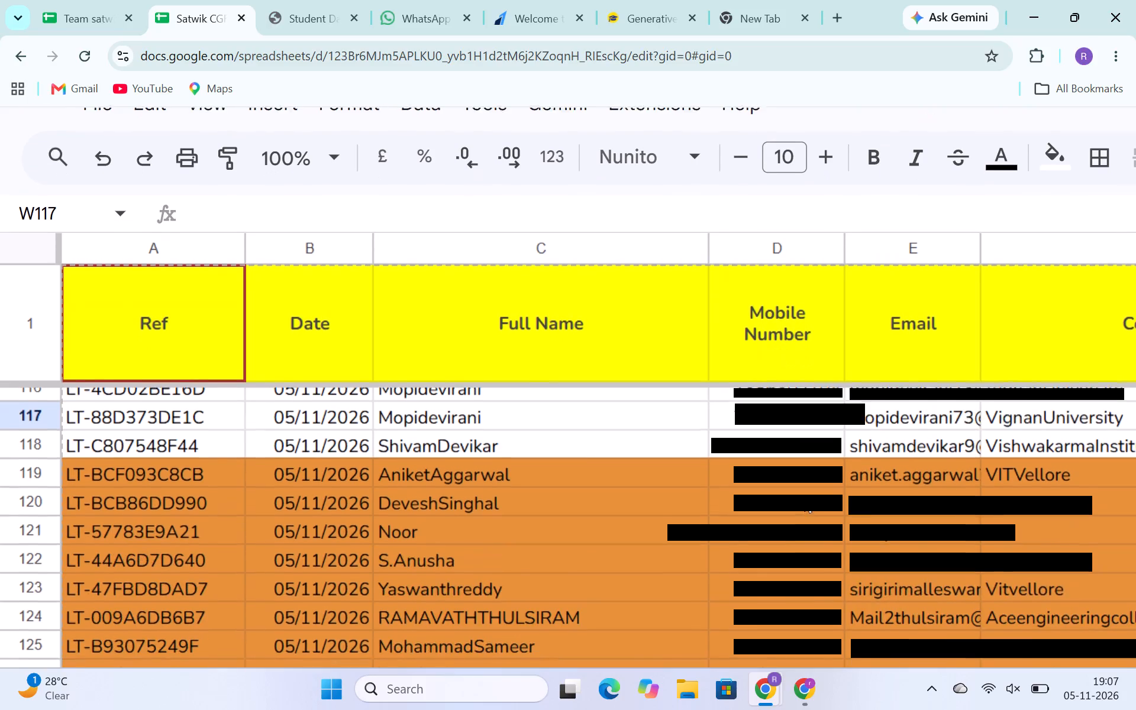
pyautogui.scroll(-1, 804, 498)
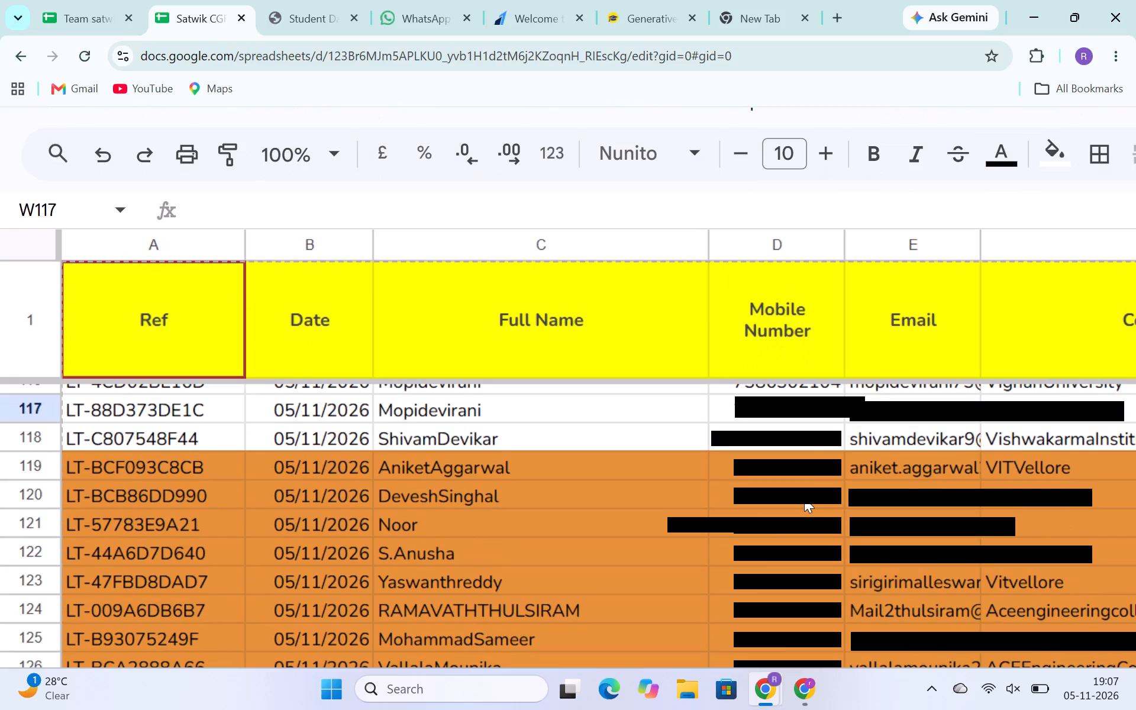
pyautogui.scroll(-4, 804, 498)
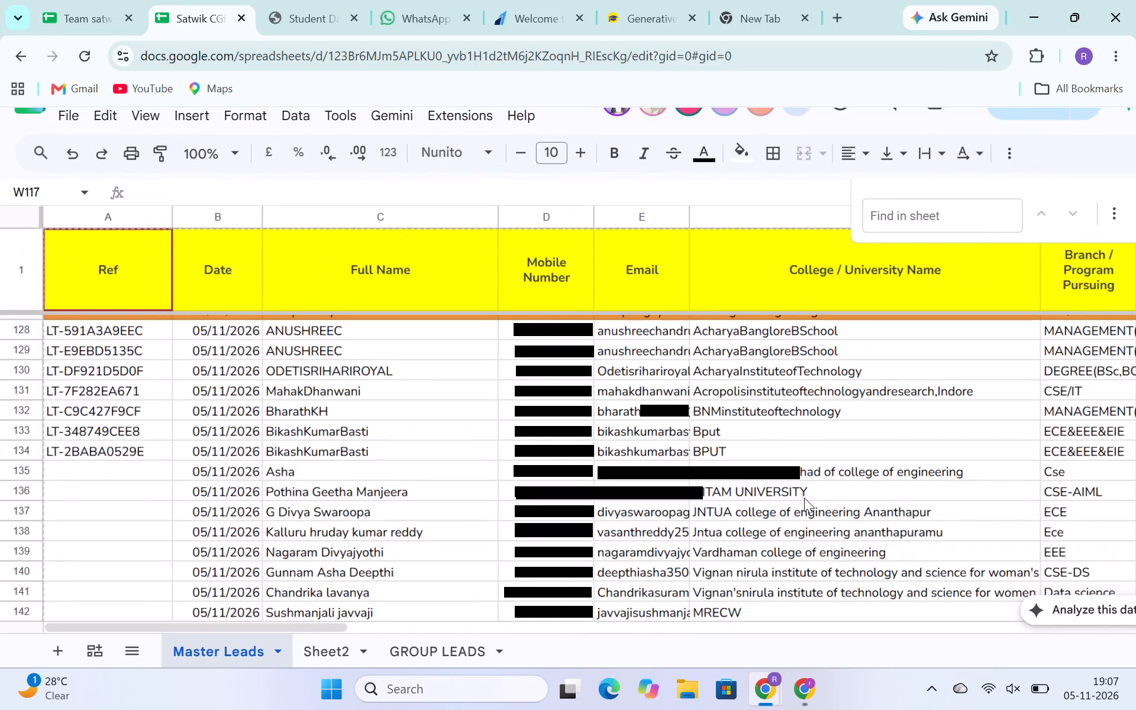
pyautogui.scroll(2, 789, 348)
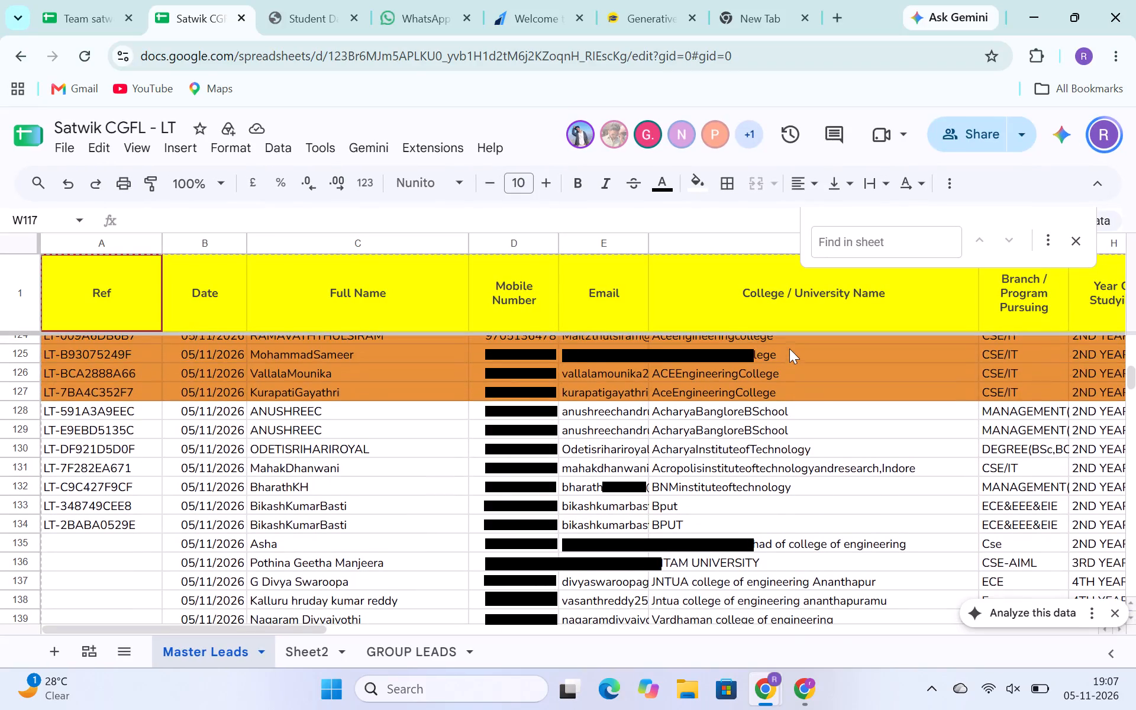
# Examine the assigned callers, call statuses and comments of the leads in rows 105 to 148 for leads not yet updated.
pyautogui.hscroll(-19, 841, 431)
pyautogui.hscroll(-4, 841, 431)
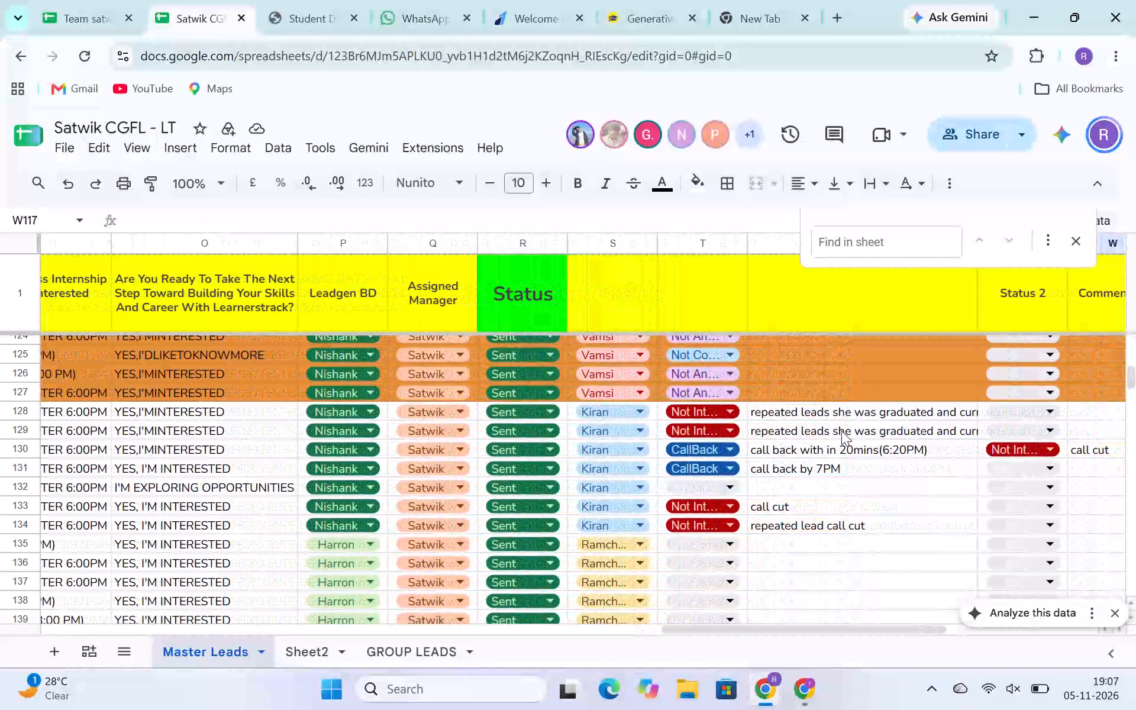
pyautogui.scroll(-1, 841, 431)
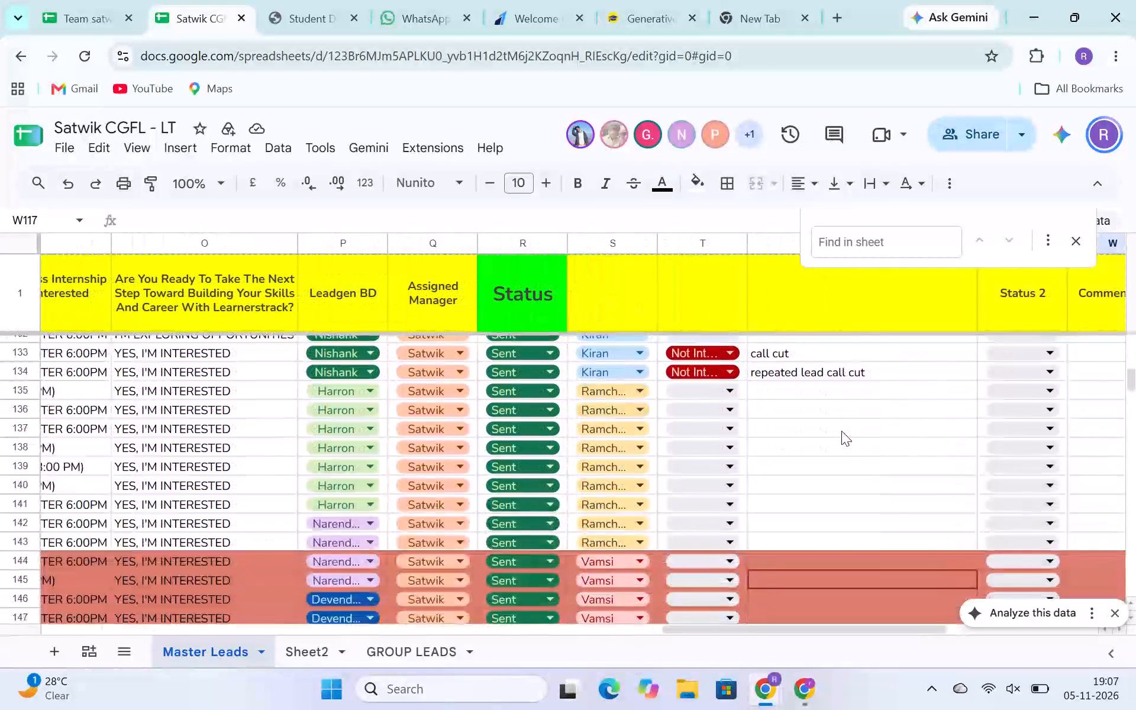
pyautogui.scroll(-1, 841, 431)
pyautogui.scroll(4, 841, 431)
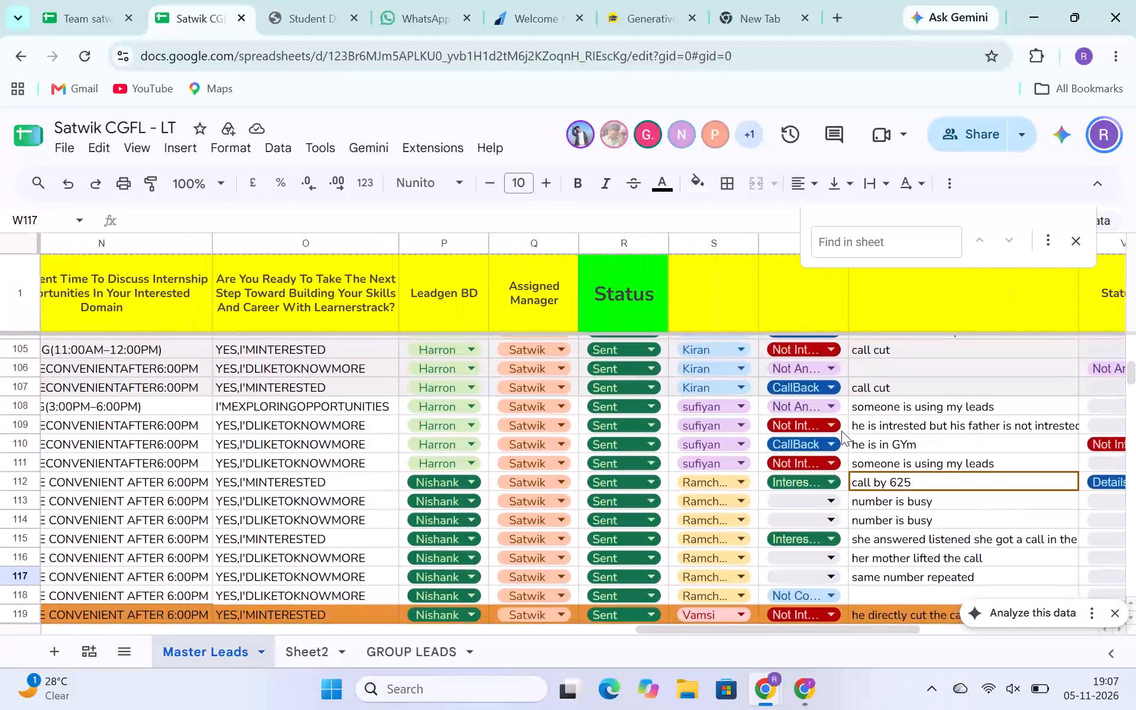
pyautogui.scroll(-7, 841, 431)
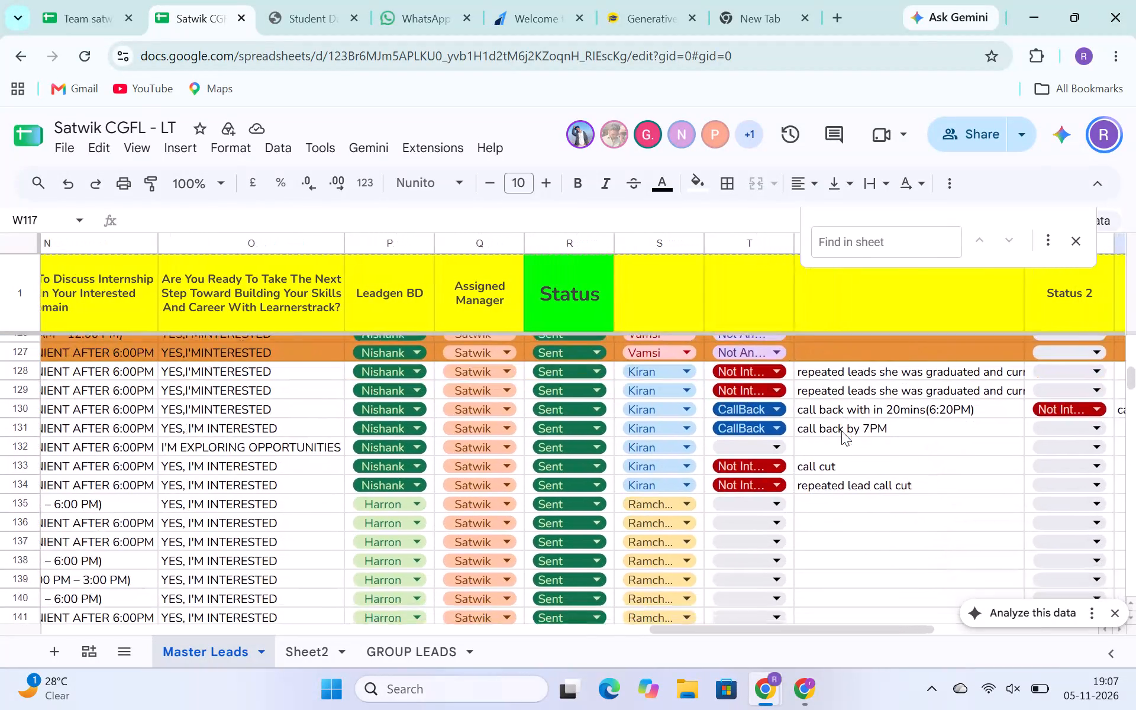
pyautogui.scroll(-1, 841, 431)
pyautogui.scroll(3, 841, 431)
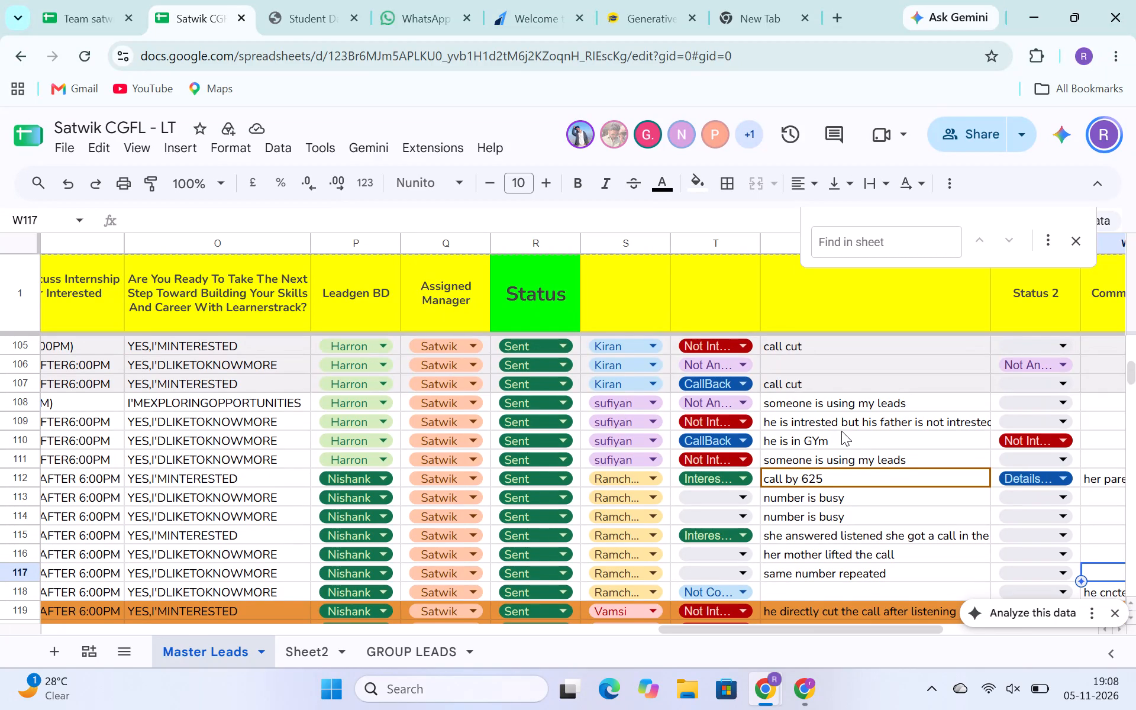
pyautogui.scroll(-8, 841, 431)
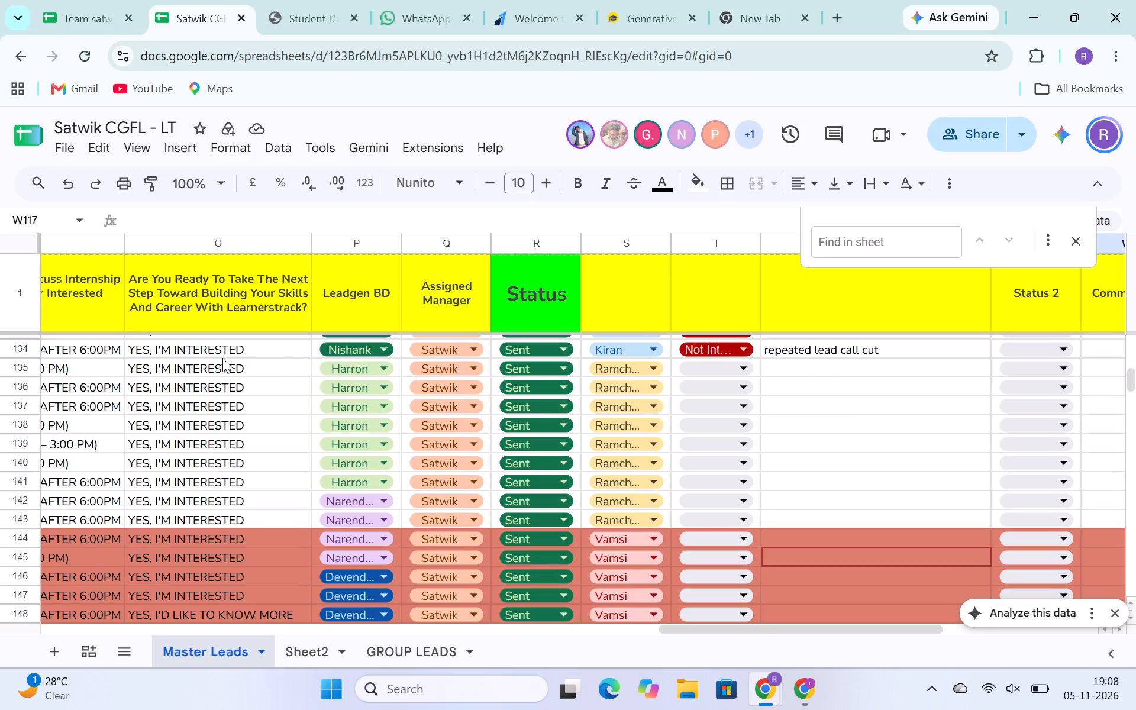
# Select the whole row 135 and examine that lead's name, college and mobile number.
pyautogui.click(15, 369)
pyautogui.hscroll(2, 363, 406)
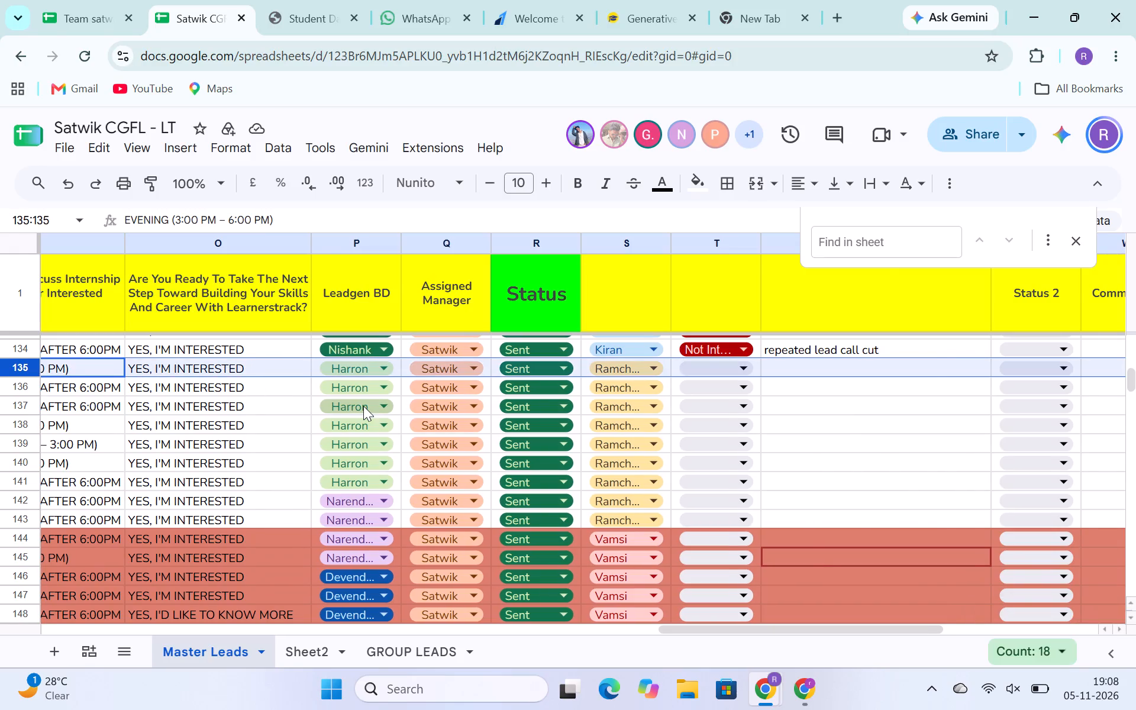
pyautogui.hscroll(9, 363, 406)
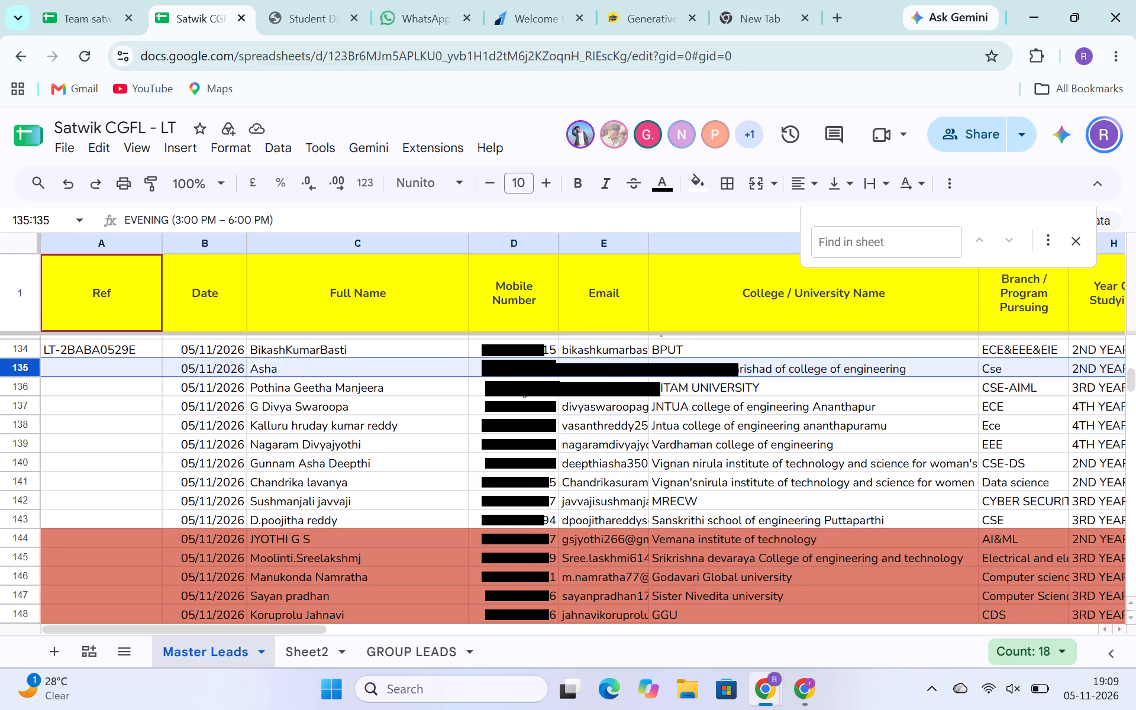
pyautogui.click(515, 385)
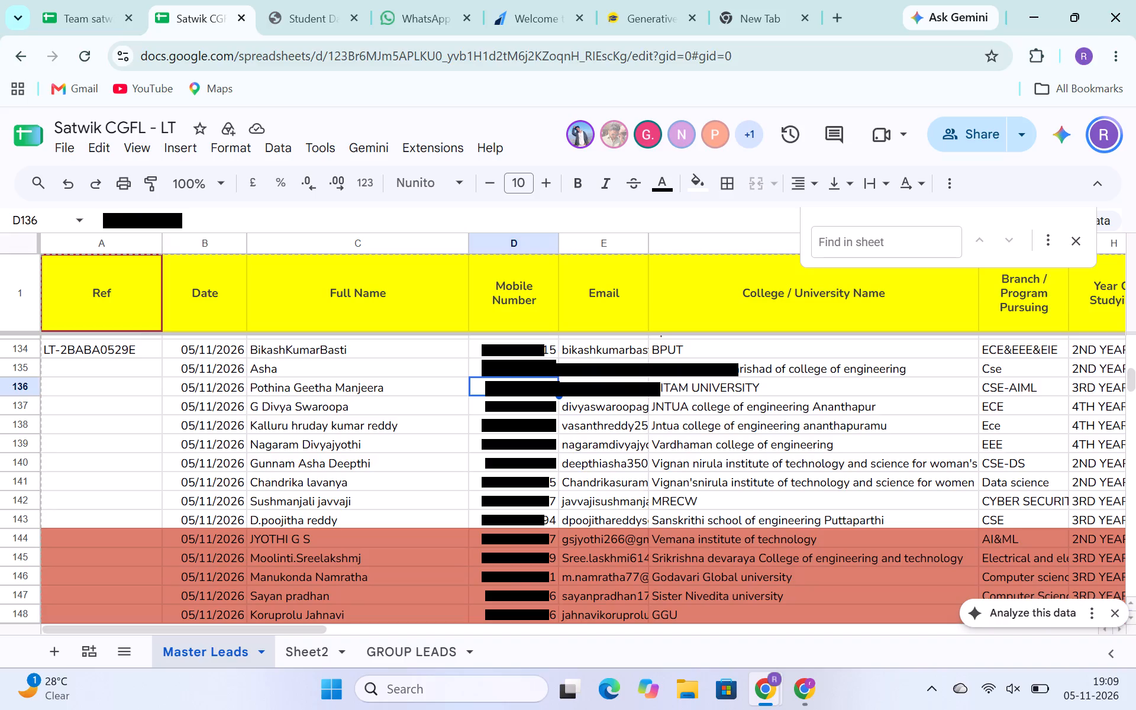
pyautogui.click(504, 361)
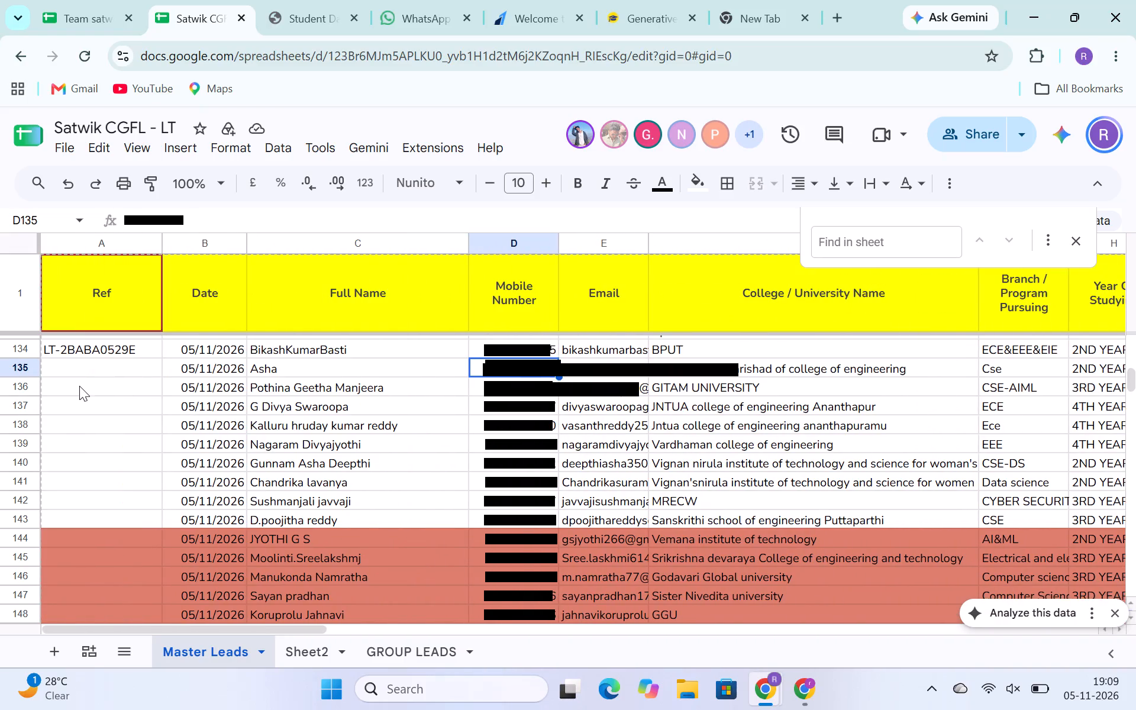
# Set the call status of the lead in row 135 to Not Answering.
pyautogui.click(18, 366)
pyautogui.hscroll(-7, 343, 406)
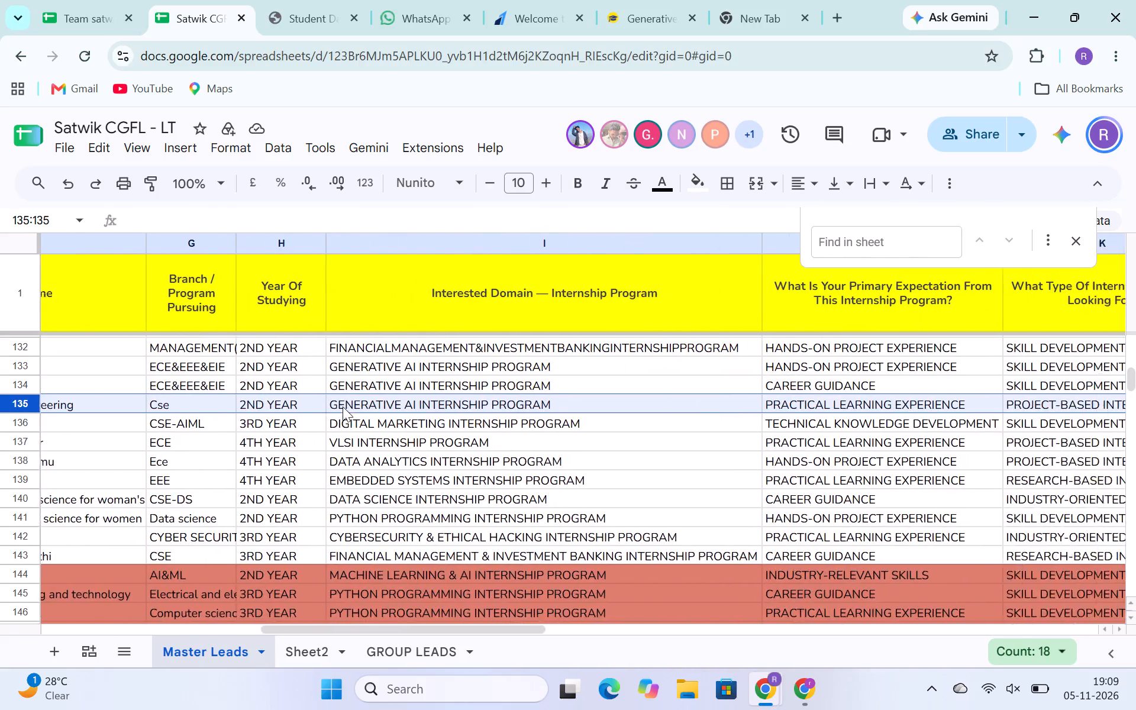
pyautogui.hscroll(-6, 343, 406)
pyautogui.hscroll(-7, 666, 406)
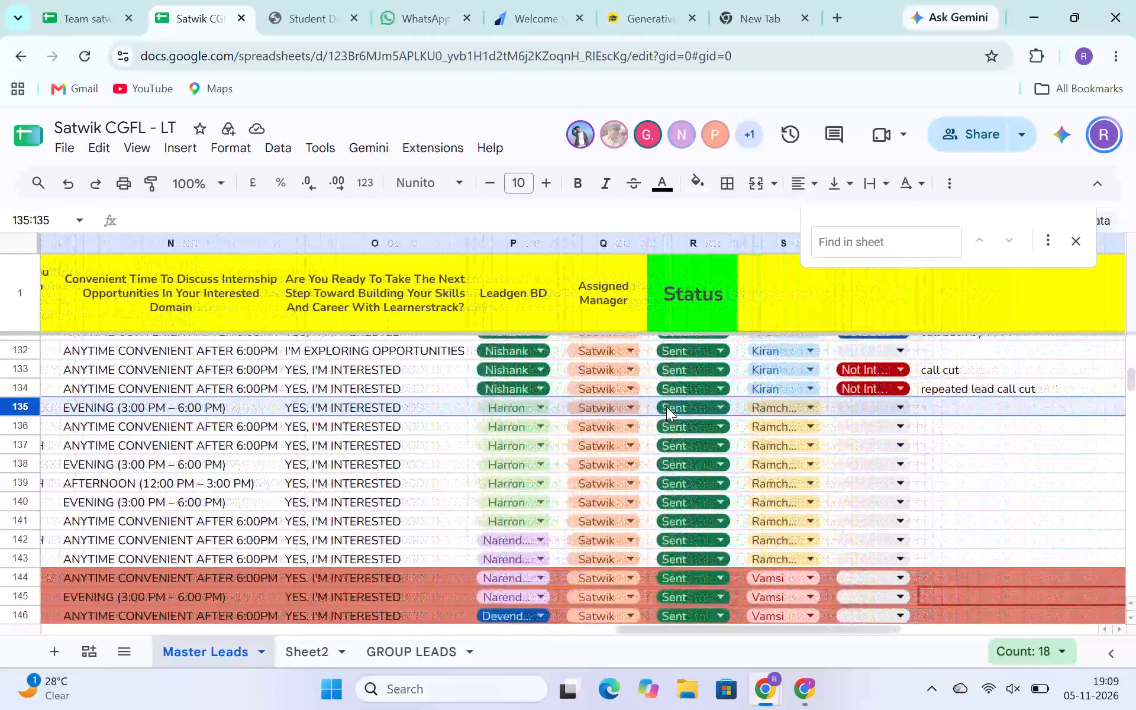
pyautogui.click(852, 402)
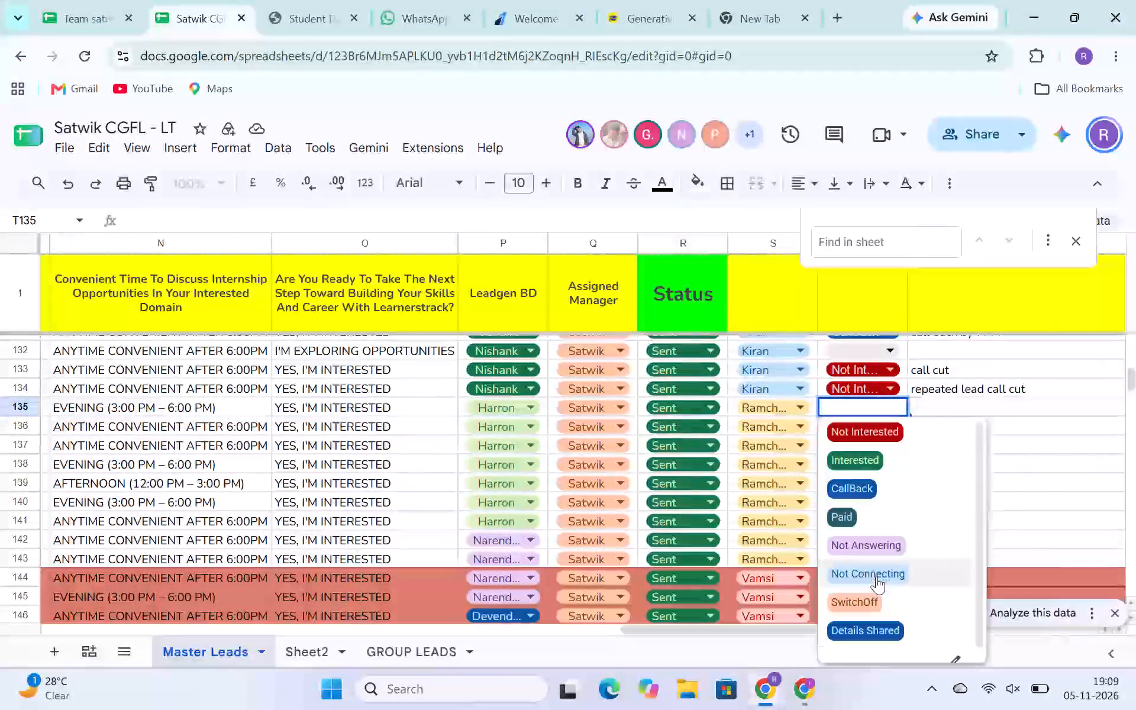
pyautogui.click(879, 547)
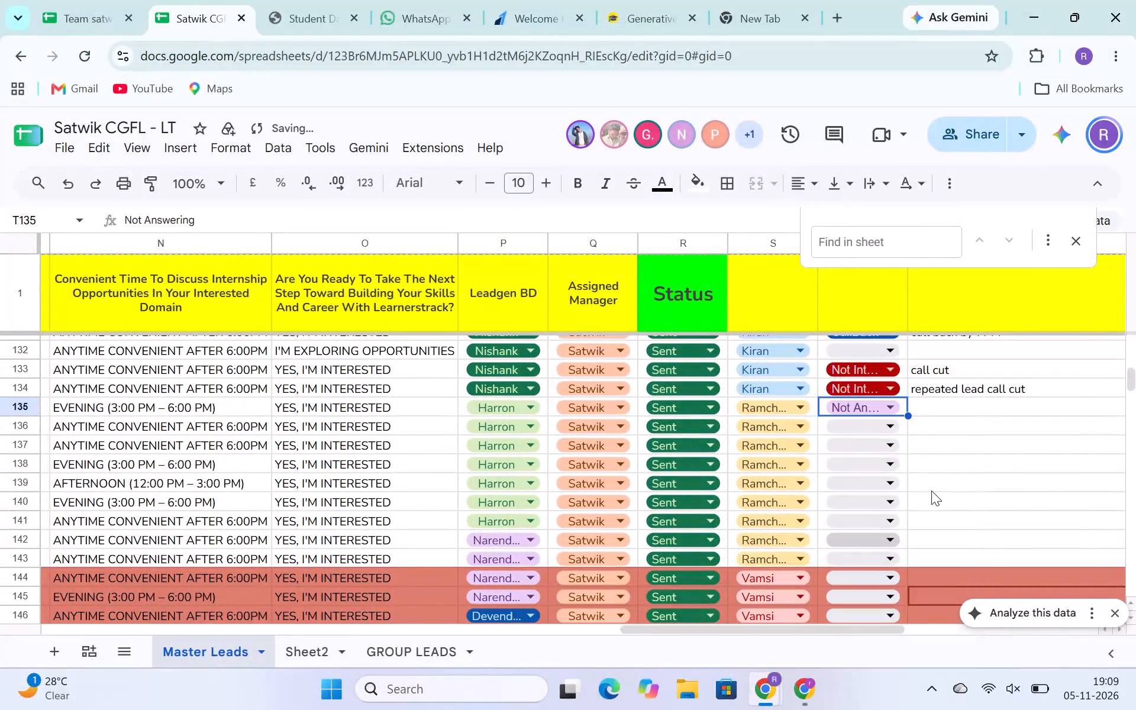
# Select the whole row 136 and examine that lead's name, mobile number and college.
pyautogui.hscroll(2, 876, 457)
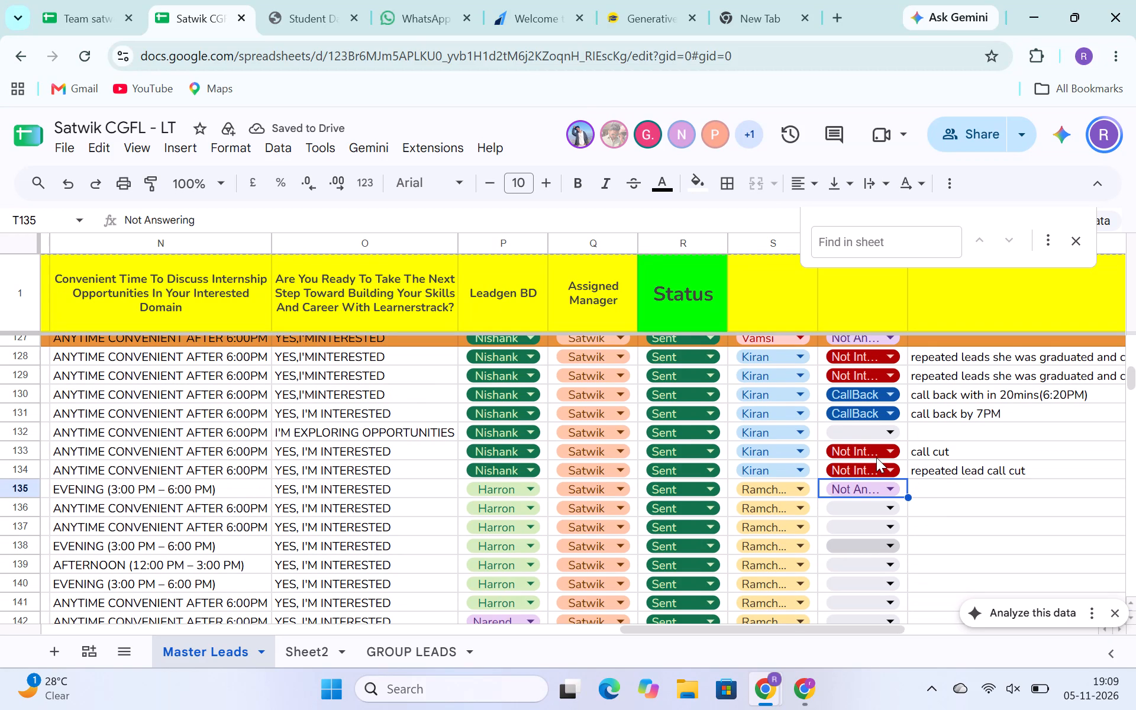
pyautogui.hscroll(1, 876, 457)
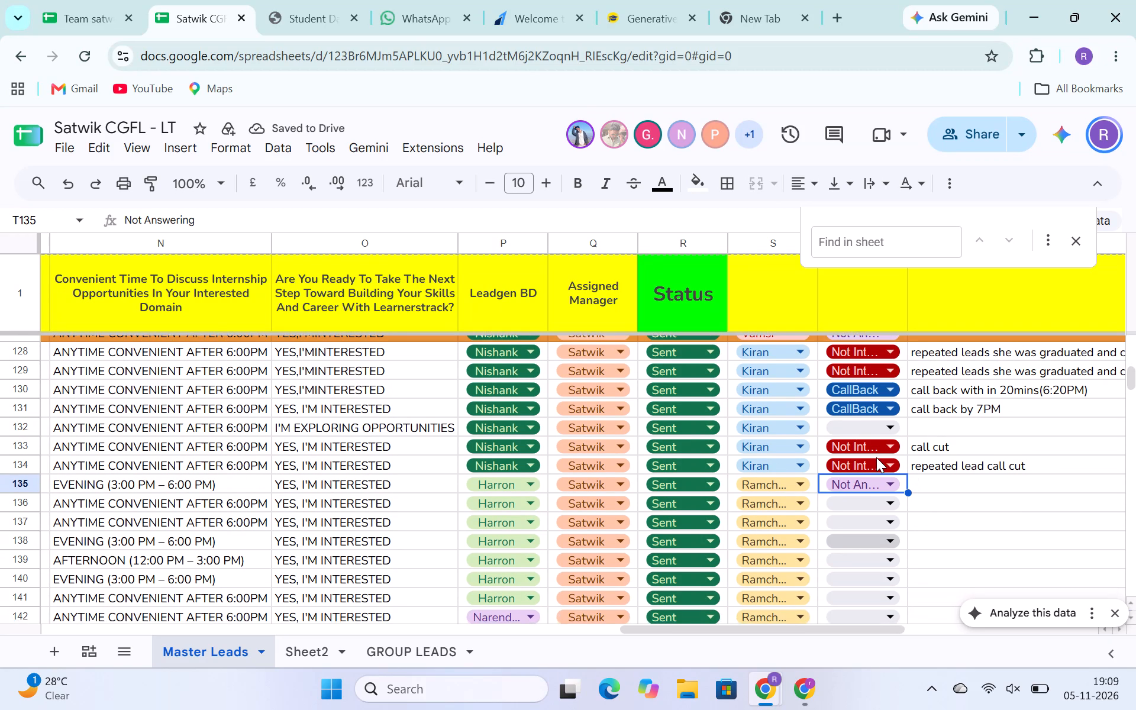
pyautogui.hscroll(1, 876, 457)
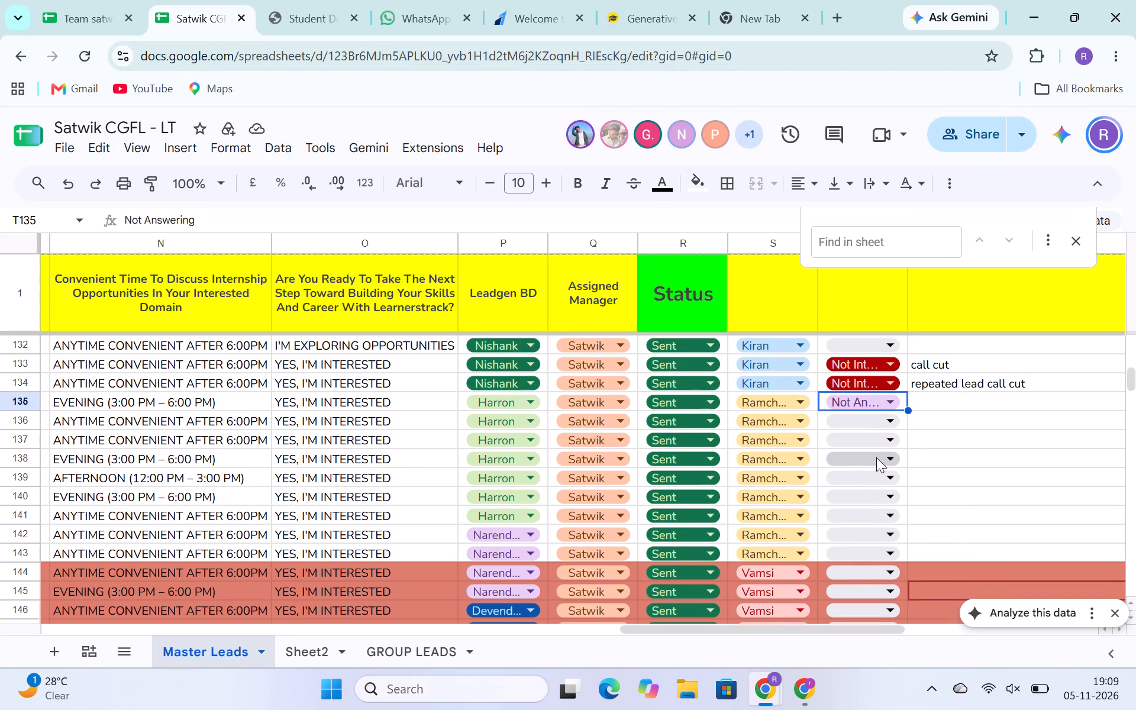
pyautogui.hscroll(1, 876, 457)
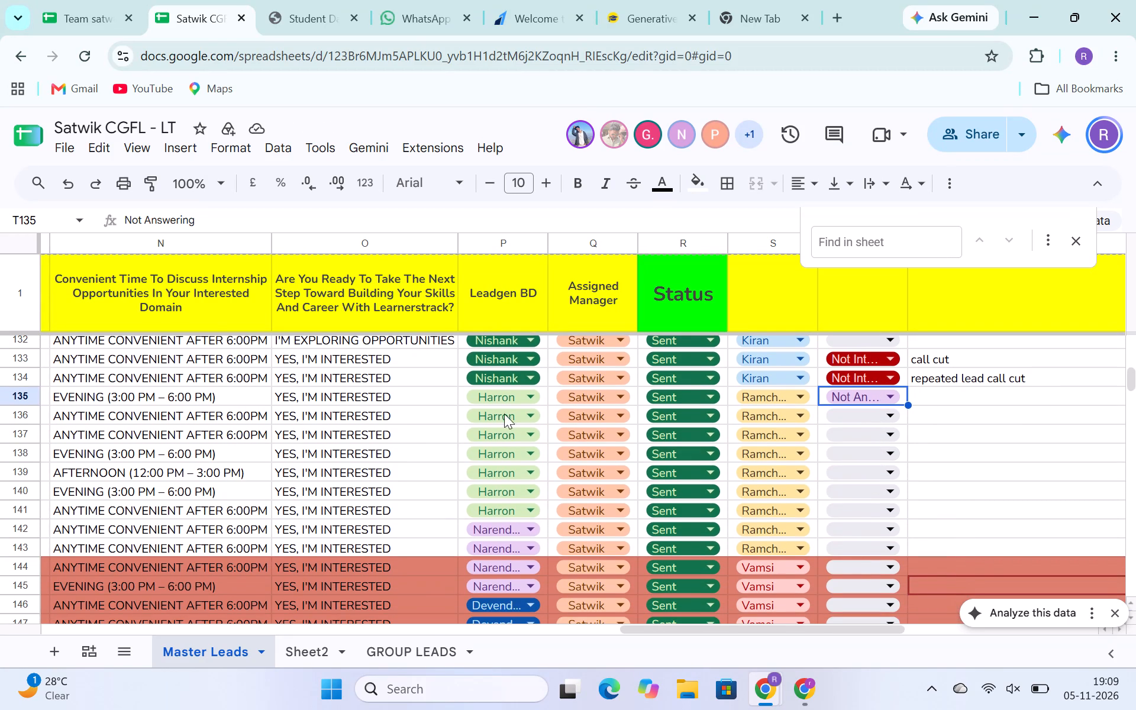
pyautogui.click(27, 417)
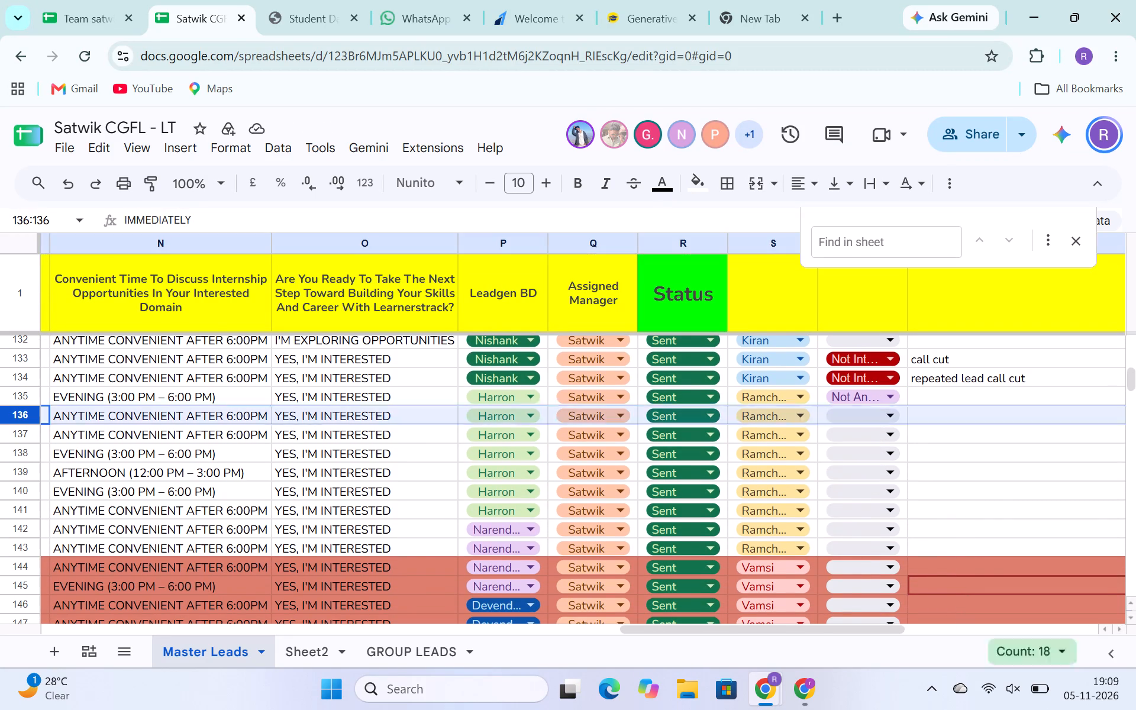
pyautogui.hscroll(13, 297, 497)
pyautogui.hscroll(9, 297, 497)
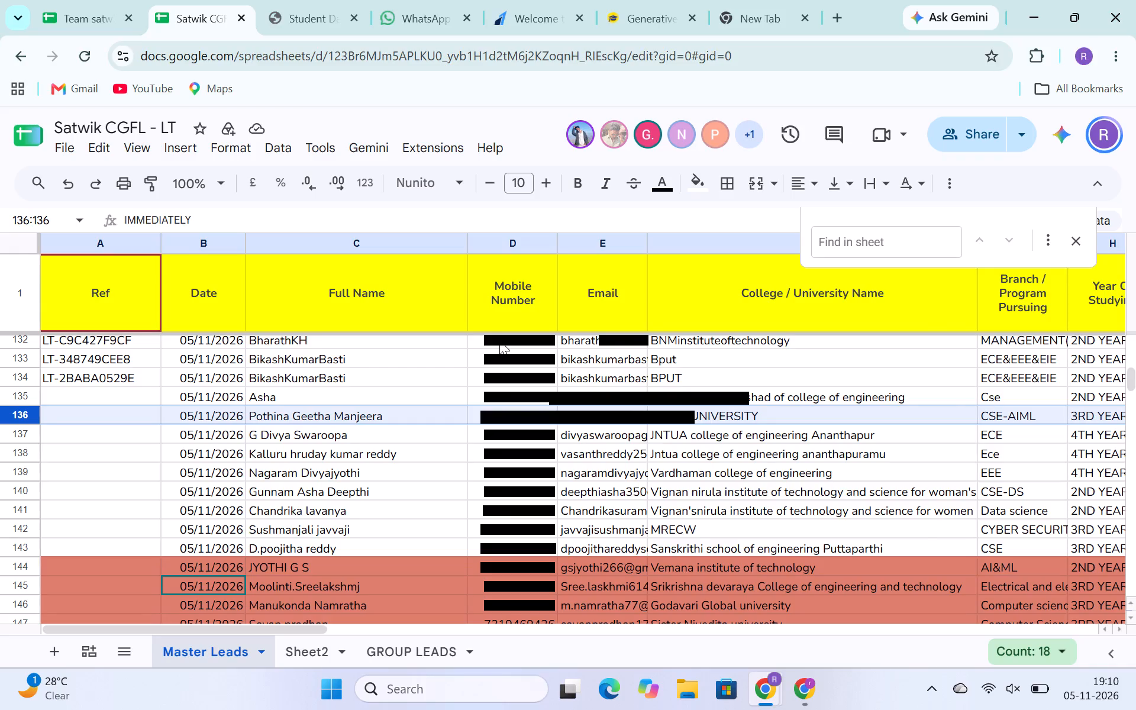
pyautogui.hscroll(-6, 499, 340)
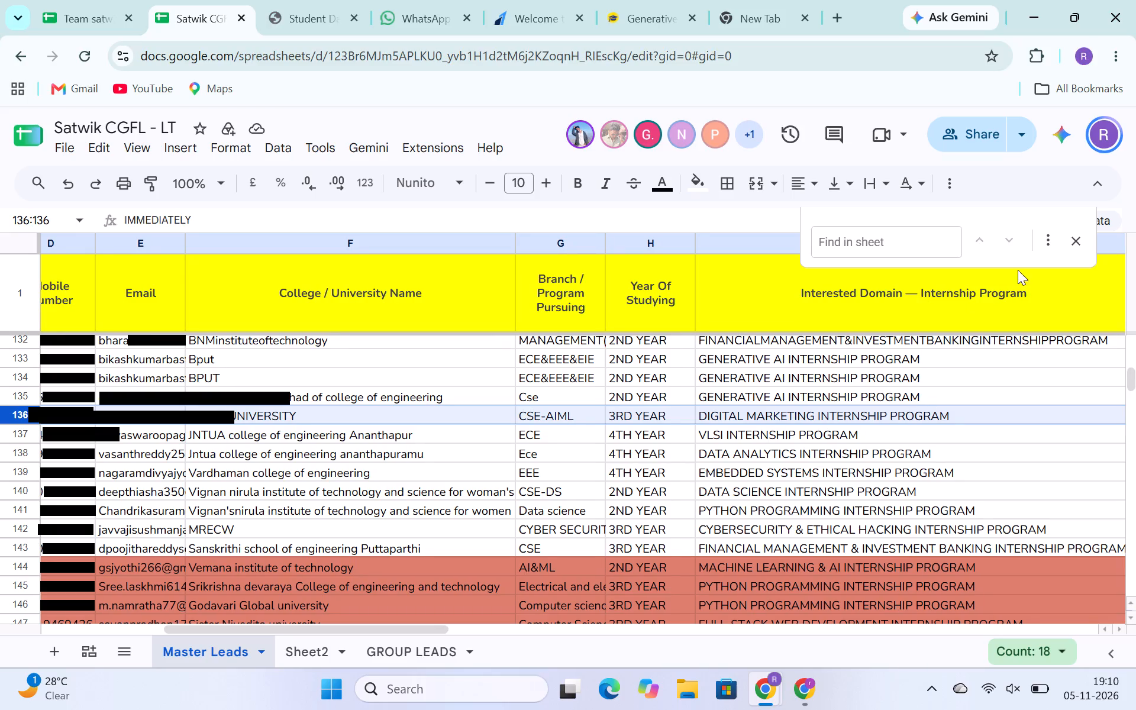
# Close the in-sheet search and examine the branch, year of study and interested internship domain of the lead in row 136.
pyautogui.click(1075, 246)
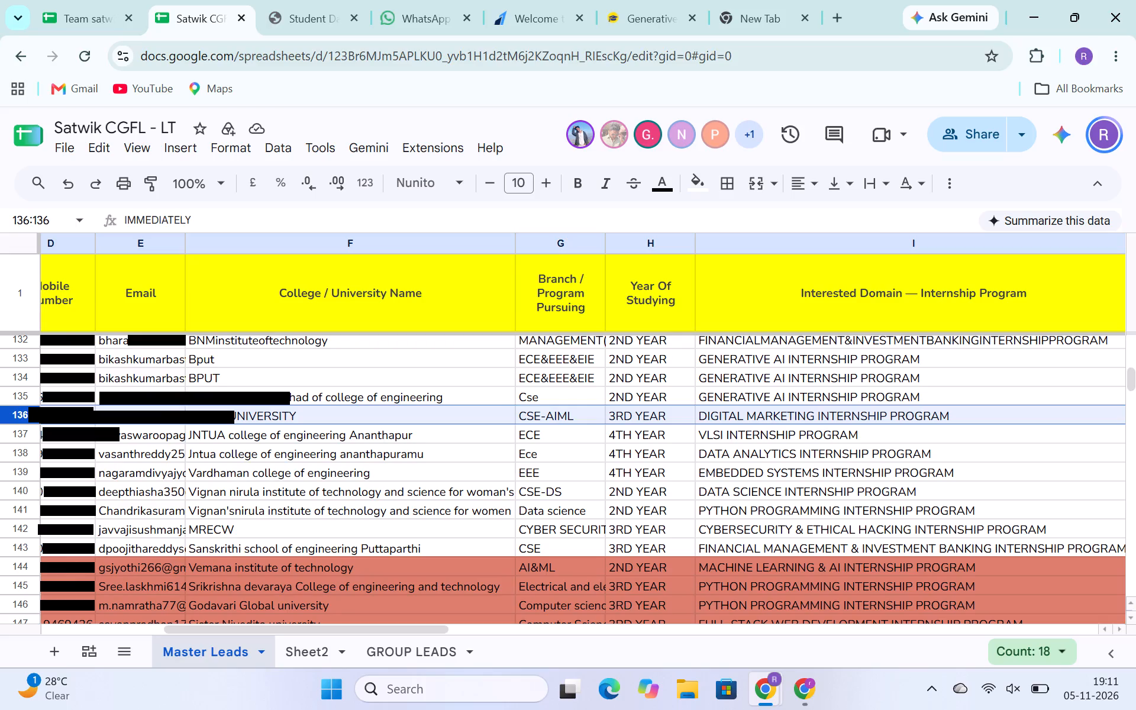
pyautogui.hscroll(1, 585, 425)
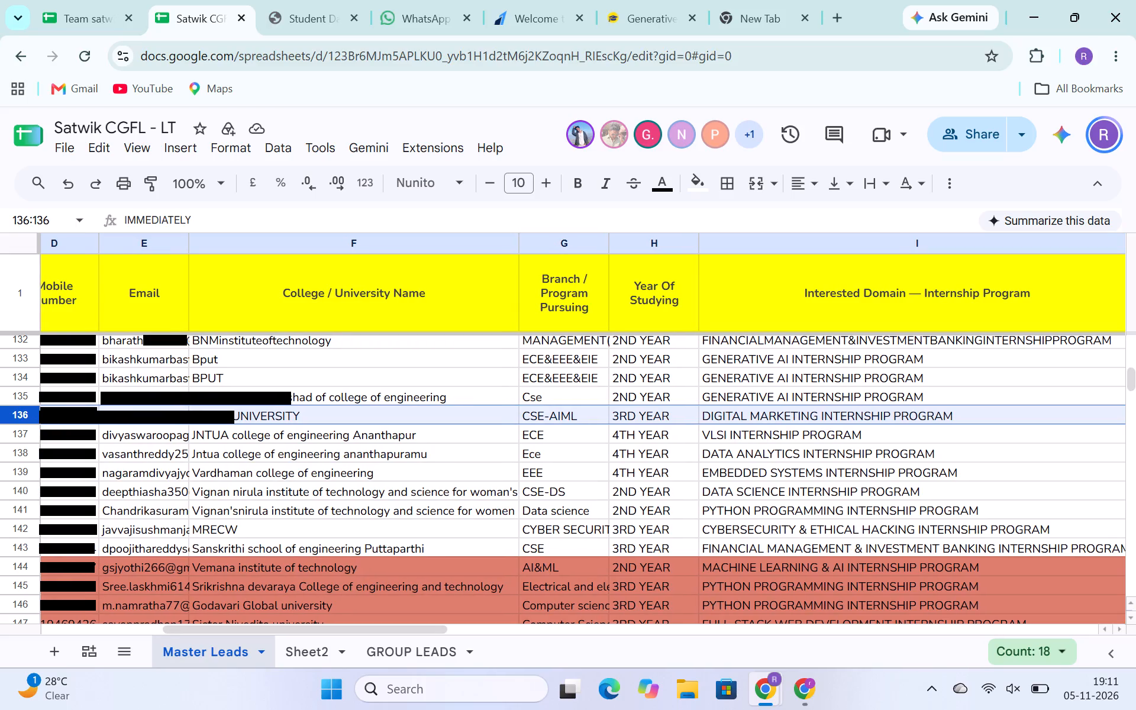
pyautogui.hscroll(2, 585, 425)
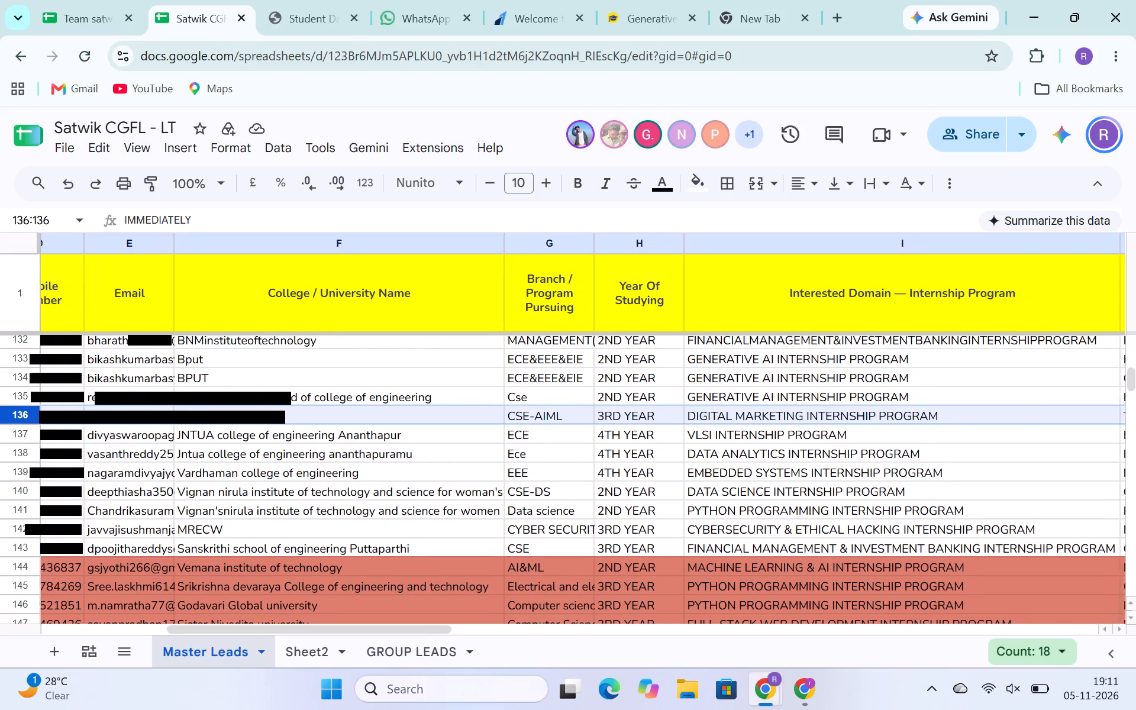
pyautogui.hscroll(2, 585, 425)
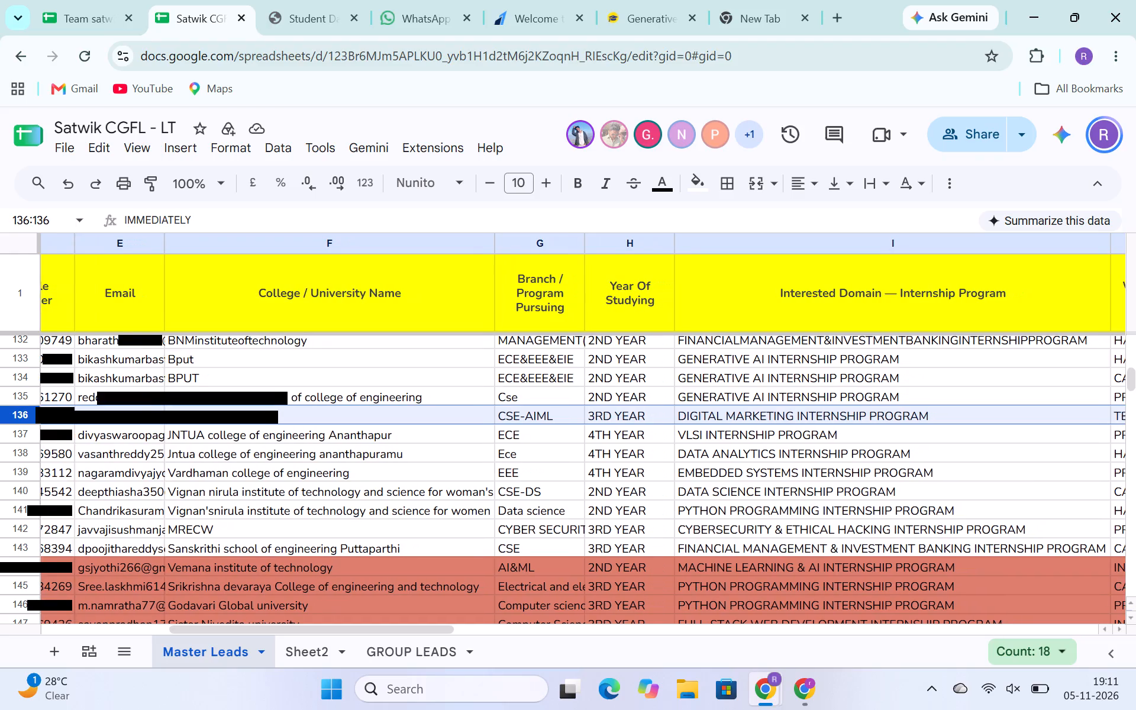
# Switch to the Learners Track Generative AI course page to view its key highlights and curriculum.
pyautogui.hscroll(2, 585, 425)
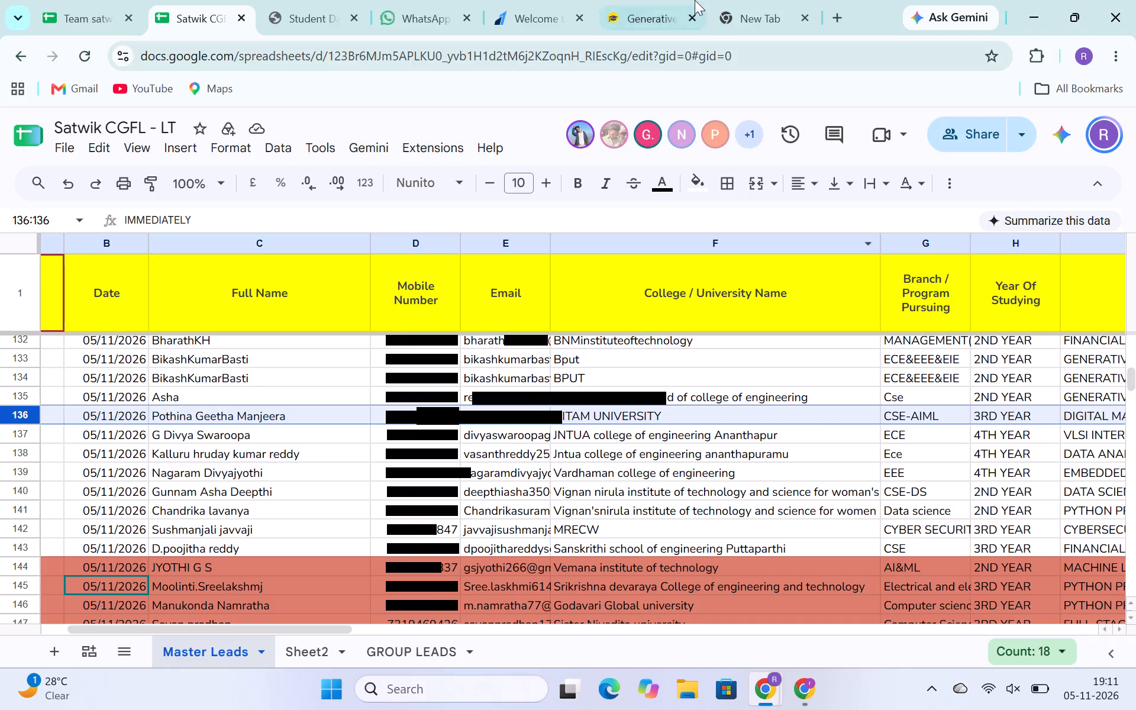
pyautogui.click(656, 0)
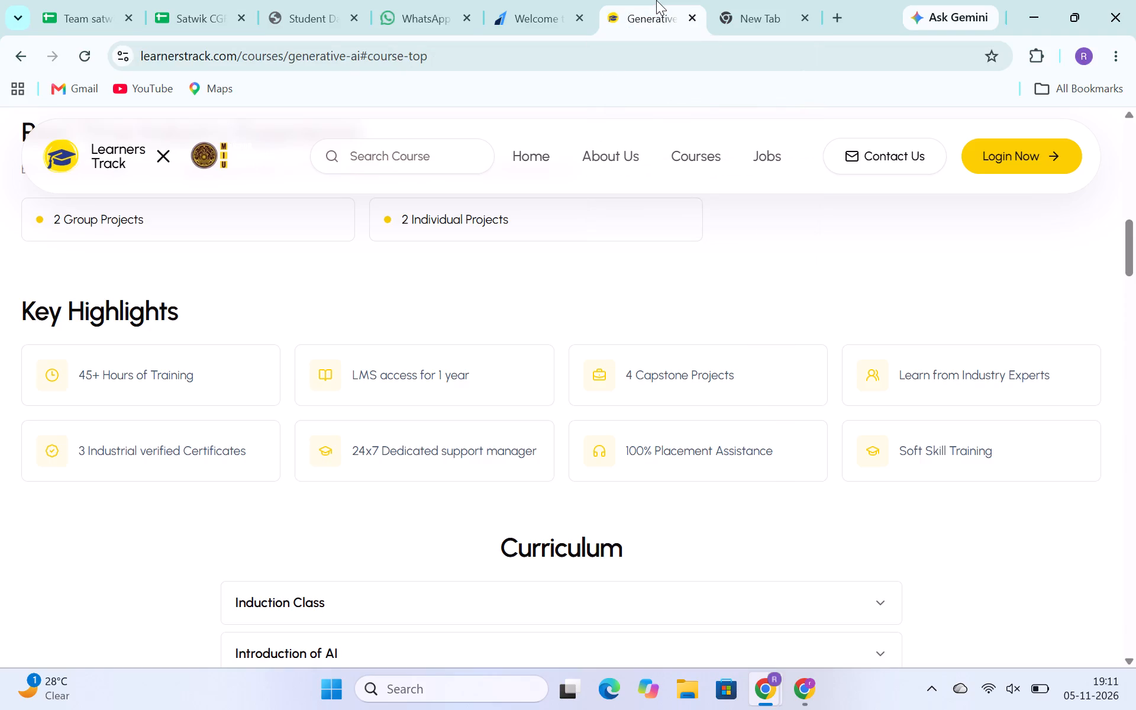
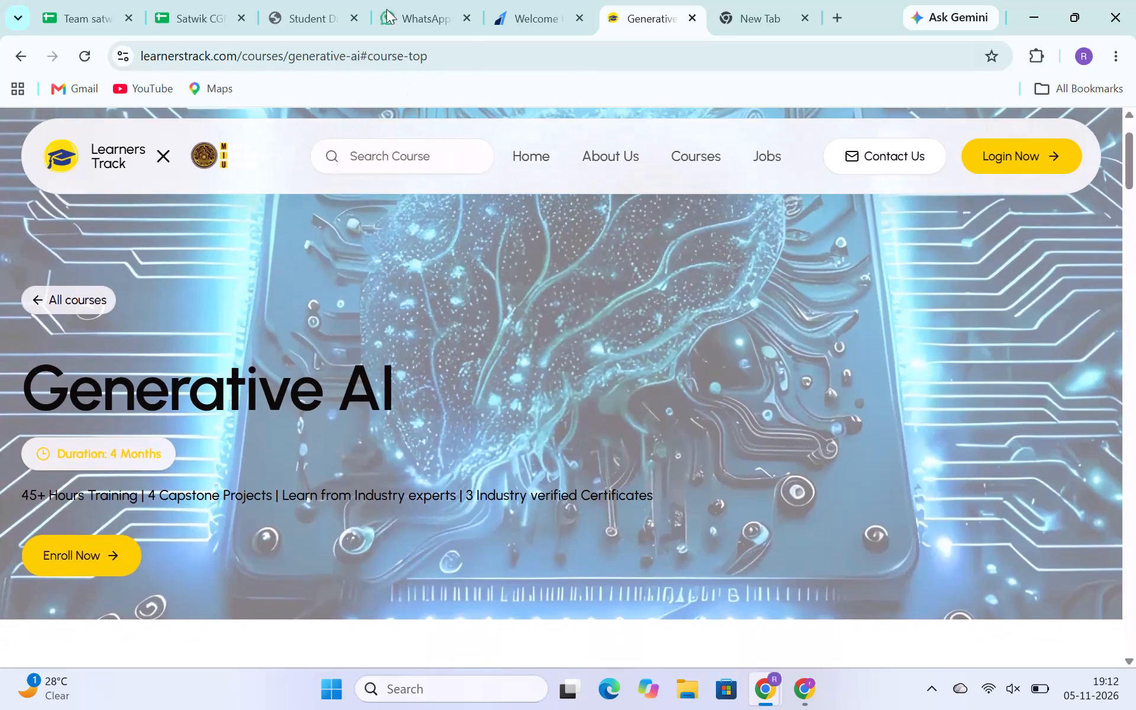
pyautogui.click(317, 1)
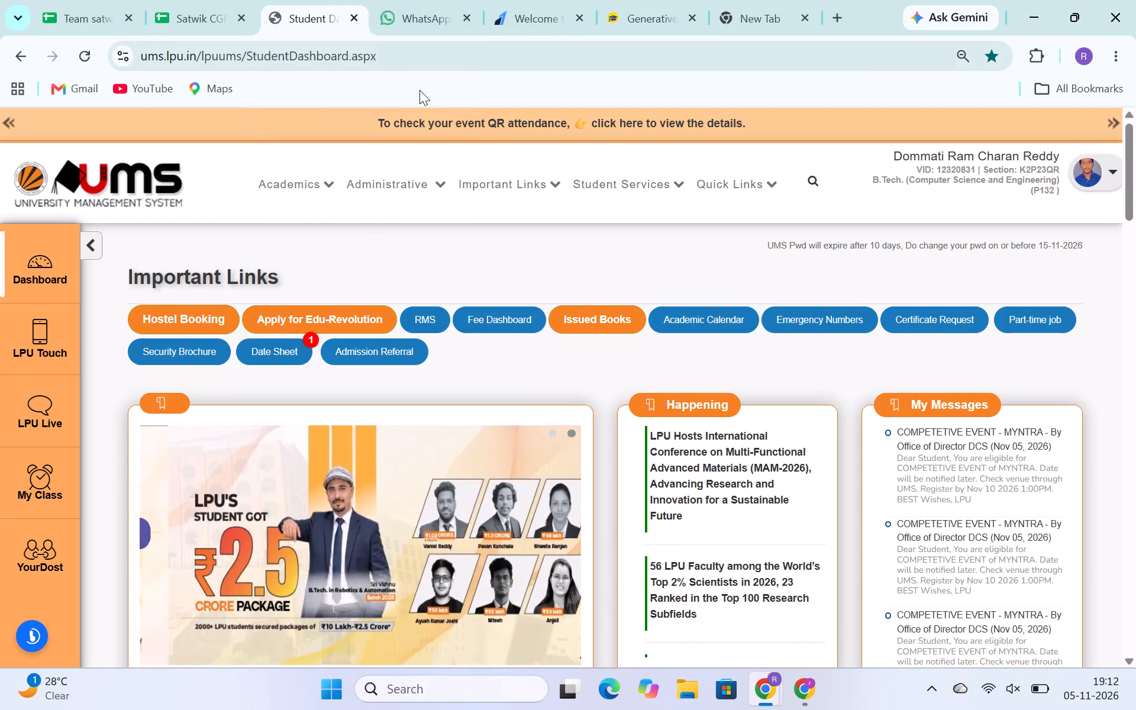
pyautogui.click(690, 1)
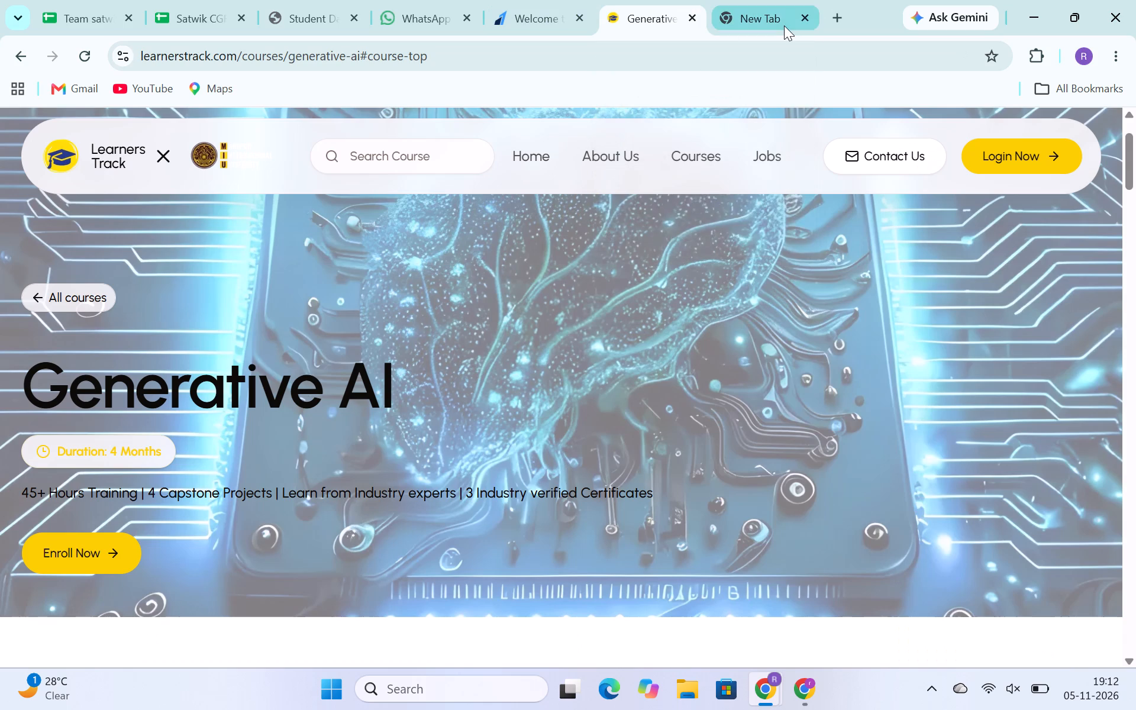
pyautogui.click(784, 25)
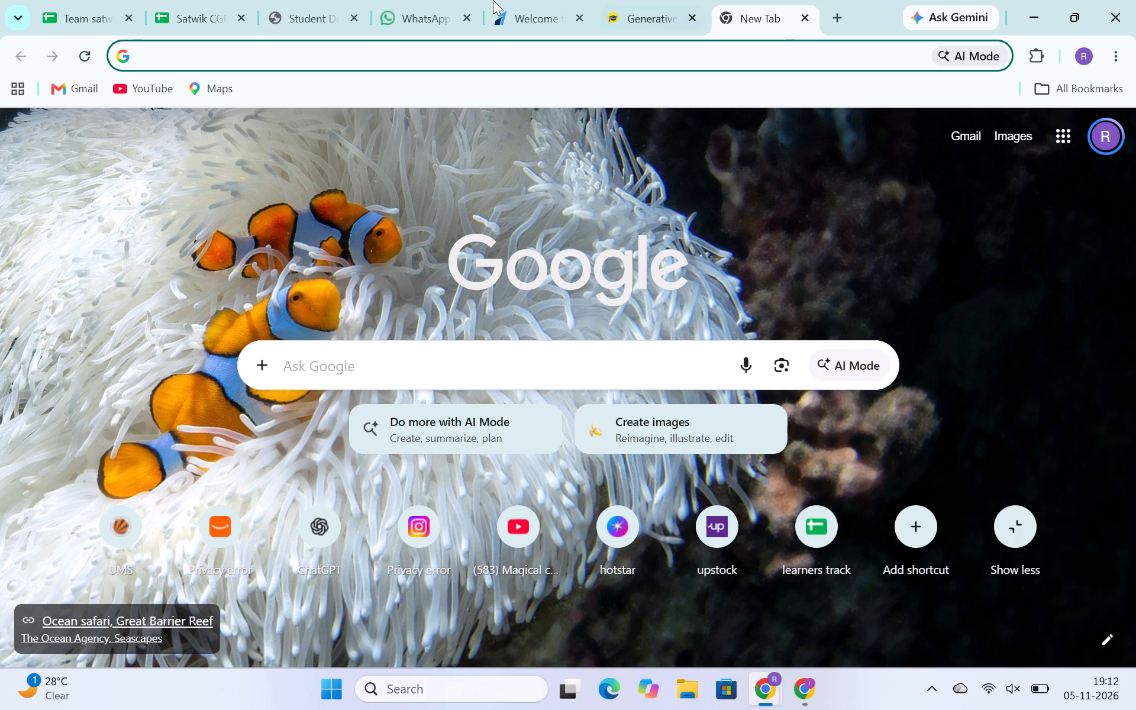
# Return to the Master Leads sheet of the Satwik CGFL - LT spreadsheet at the lead in row 136.
pyautogui.click(185, 0)
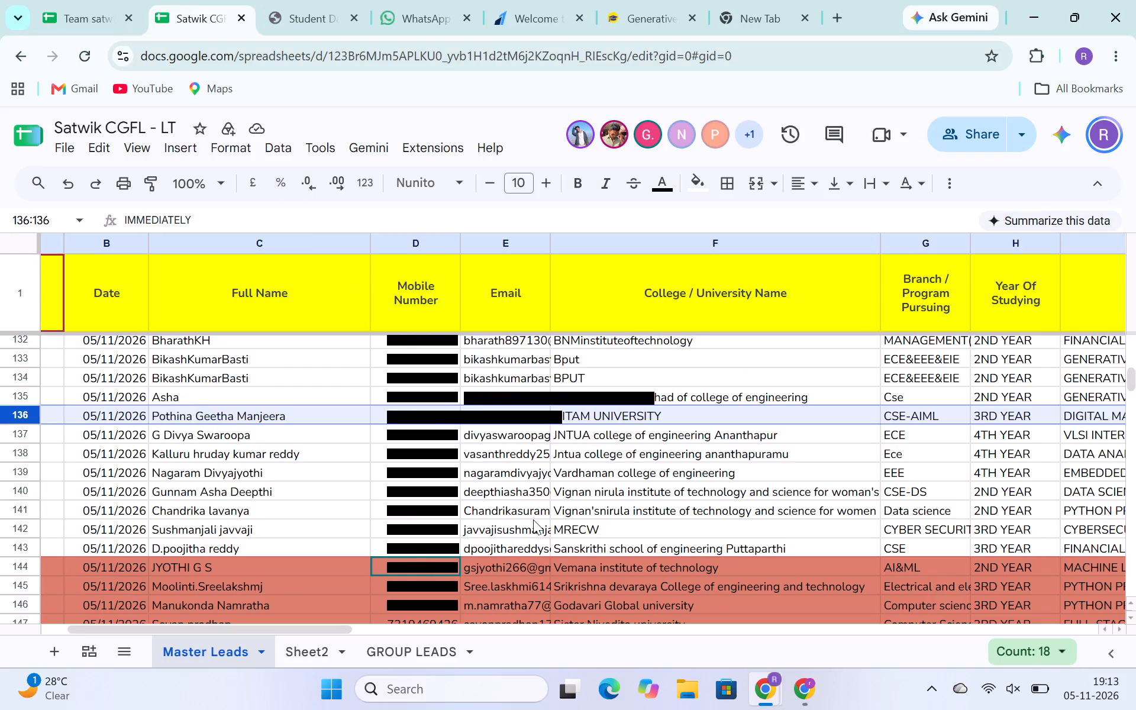
# Enter the comment "someone called already" in column U for the lead in row 136.
pyautogui.scroll(-5, 409, 552)
pyautogui.hscroll(1, 409, 552)
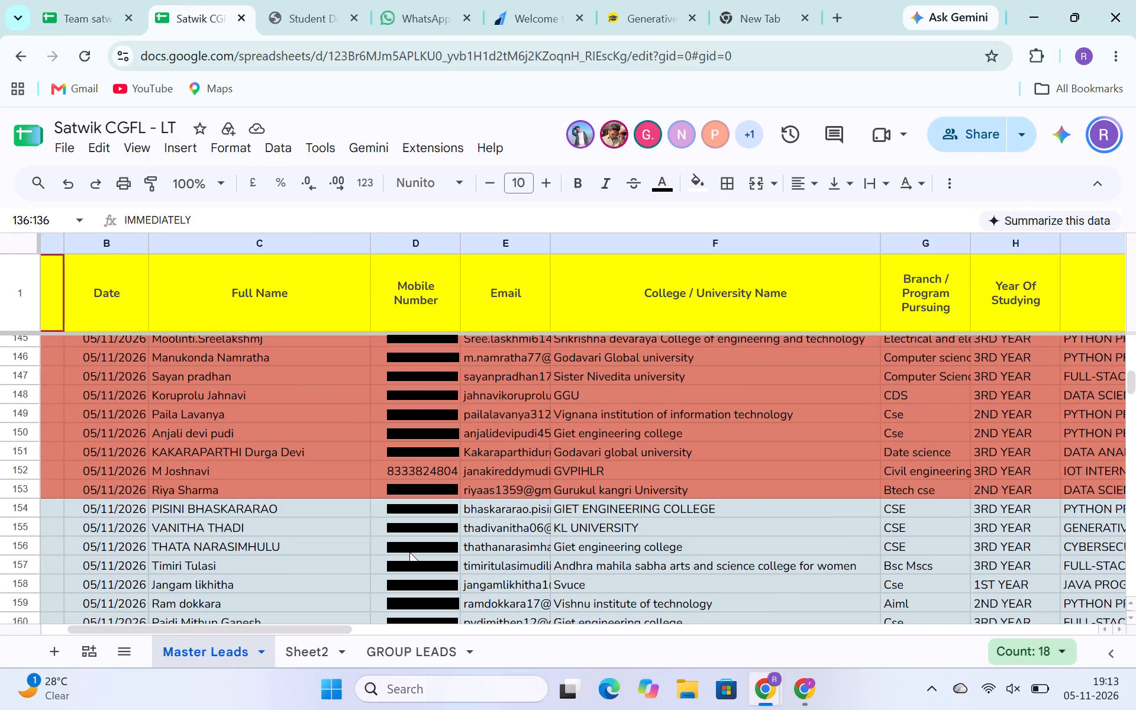
pyautogui.scroll(4, 409, 552)
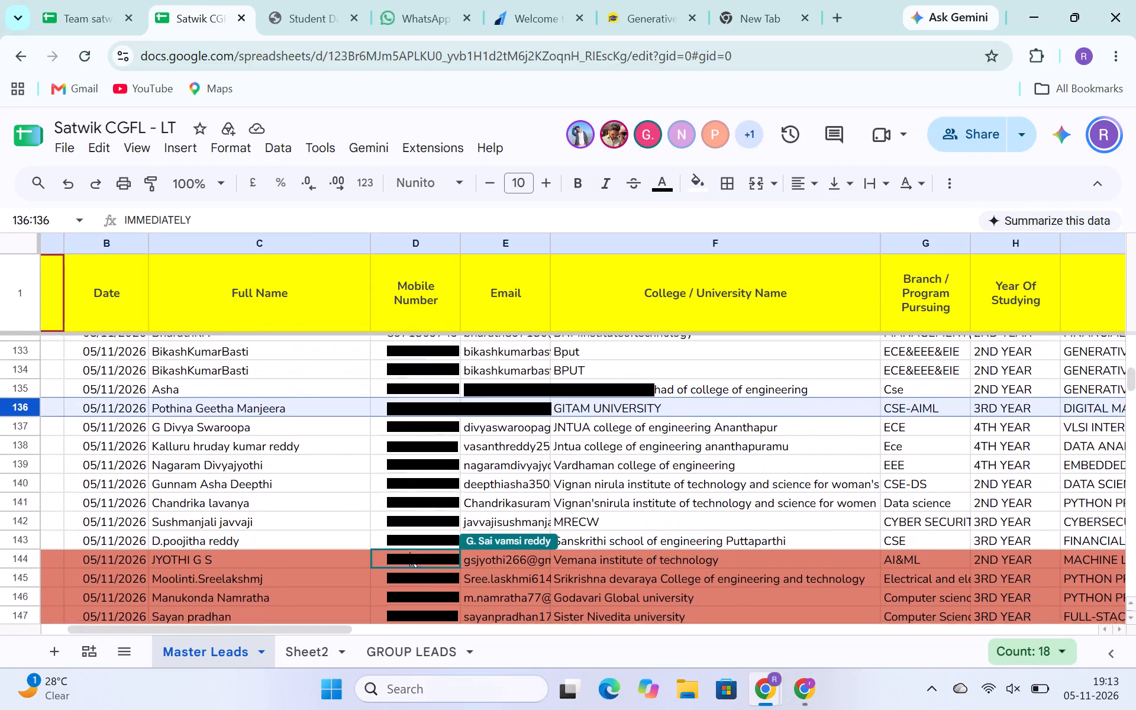
pyautogui.scroll(1, 409, 552)
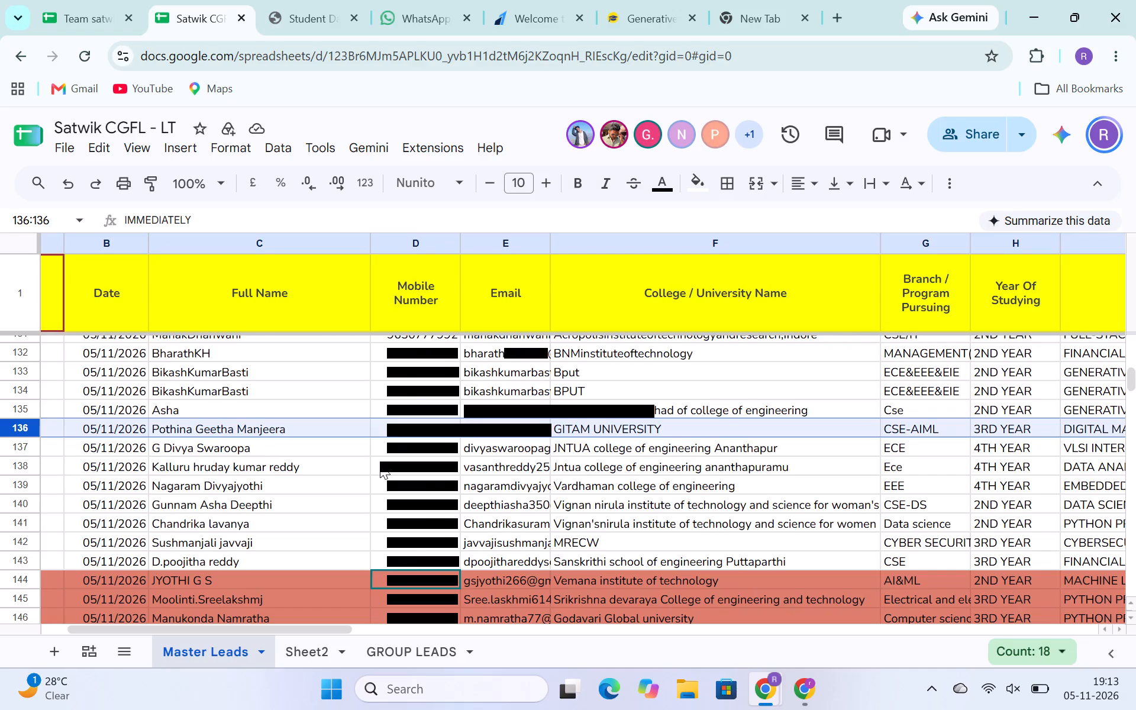
pyautogui.hscroll(-16, 380, 464)
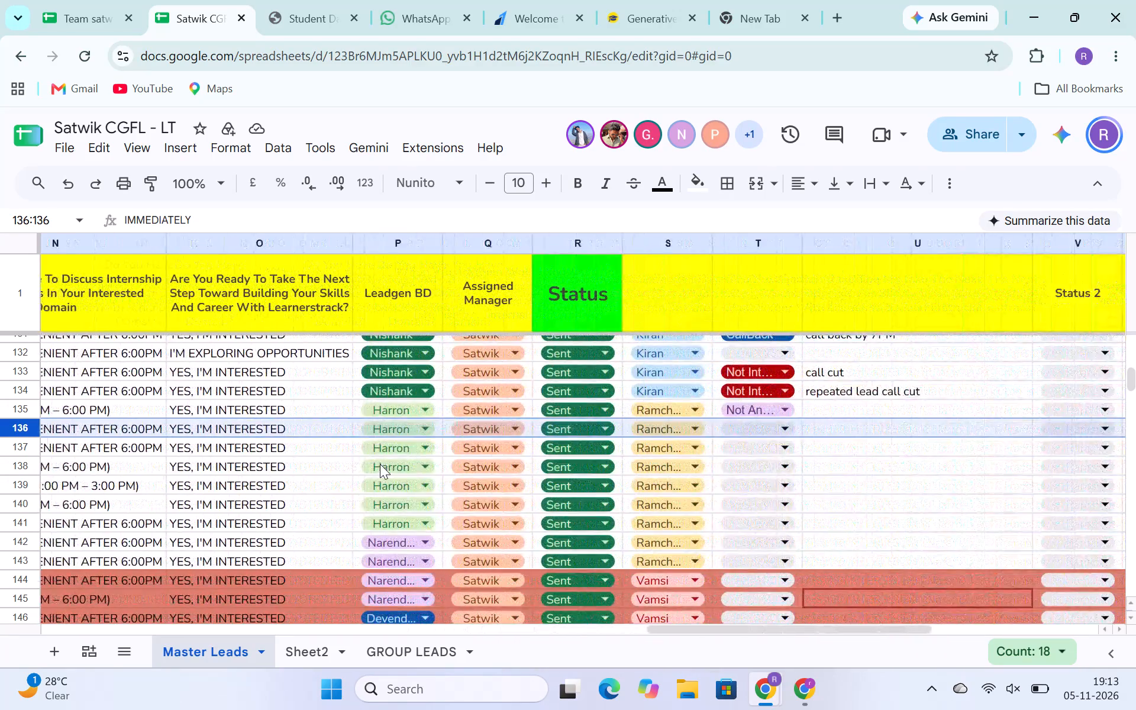
pyautogui.click(816, 434)
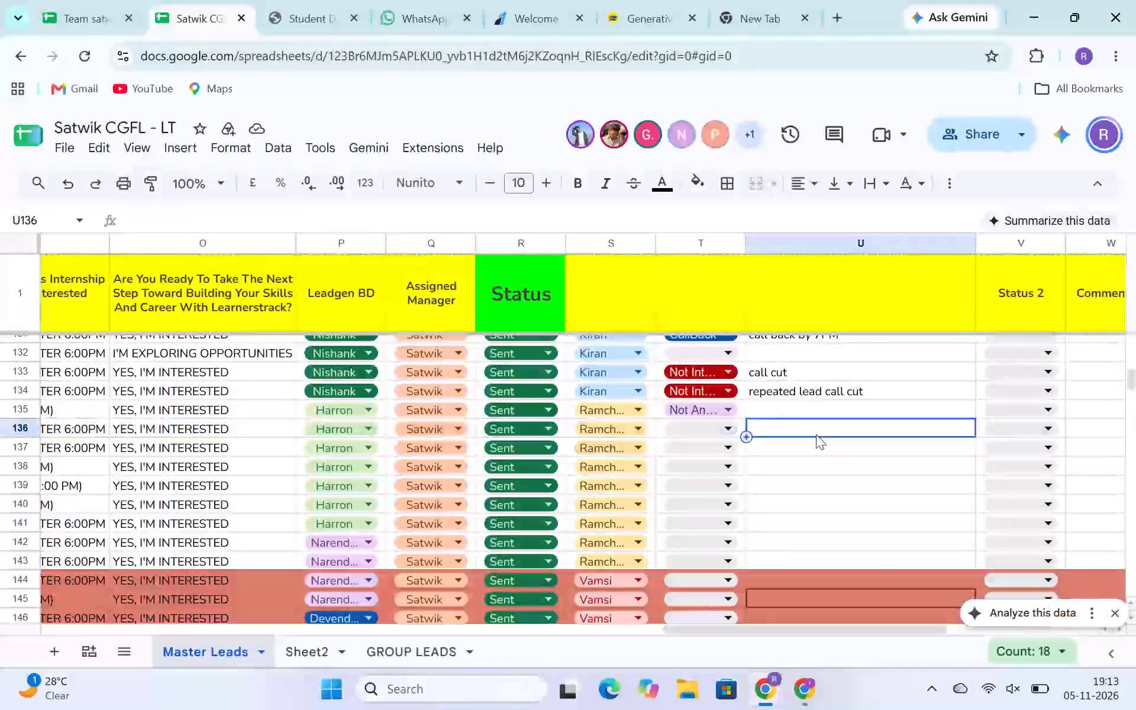
pyautogui.write('some')
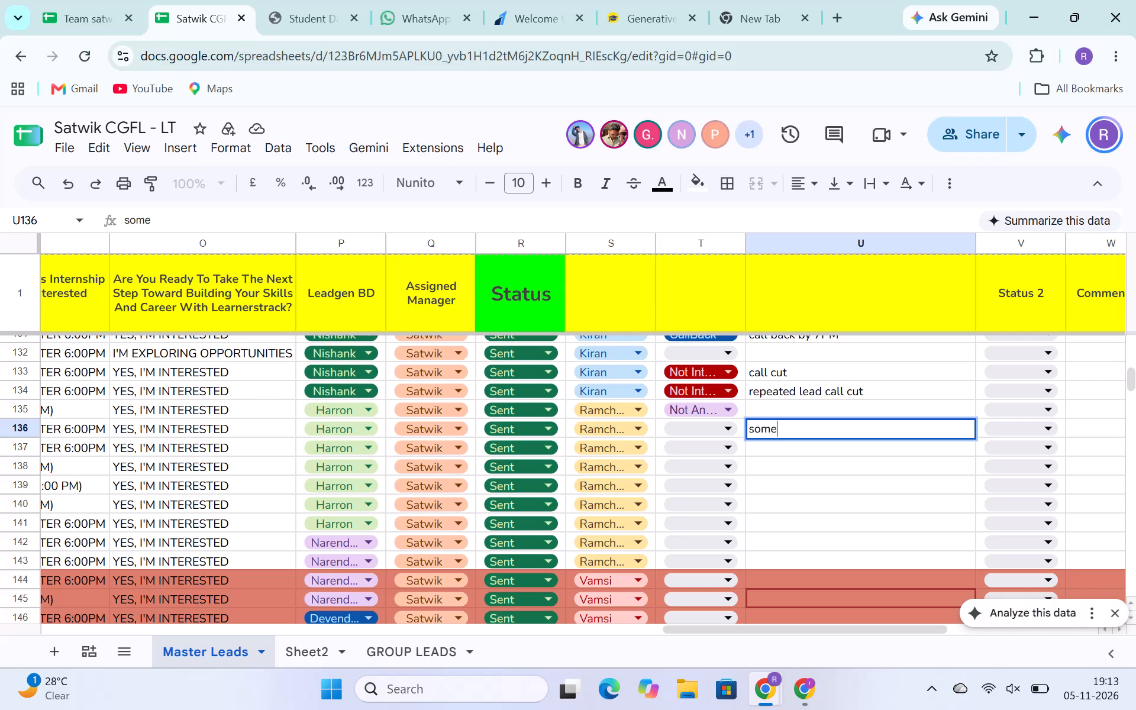
pyautogui.write('one called')
pyautogui.press('space')
pyautogui.write('already')
pyautogui.press('space')
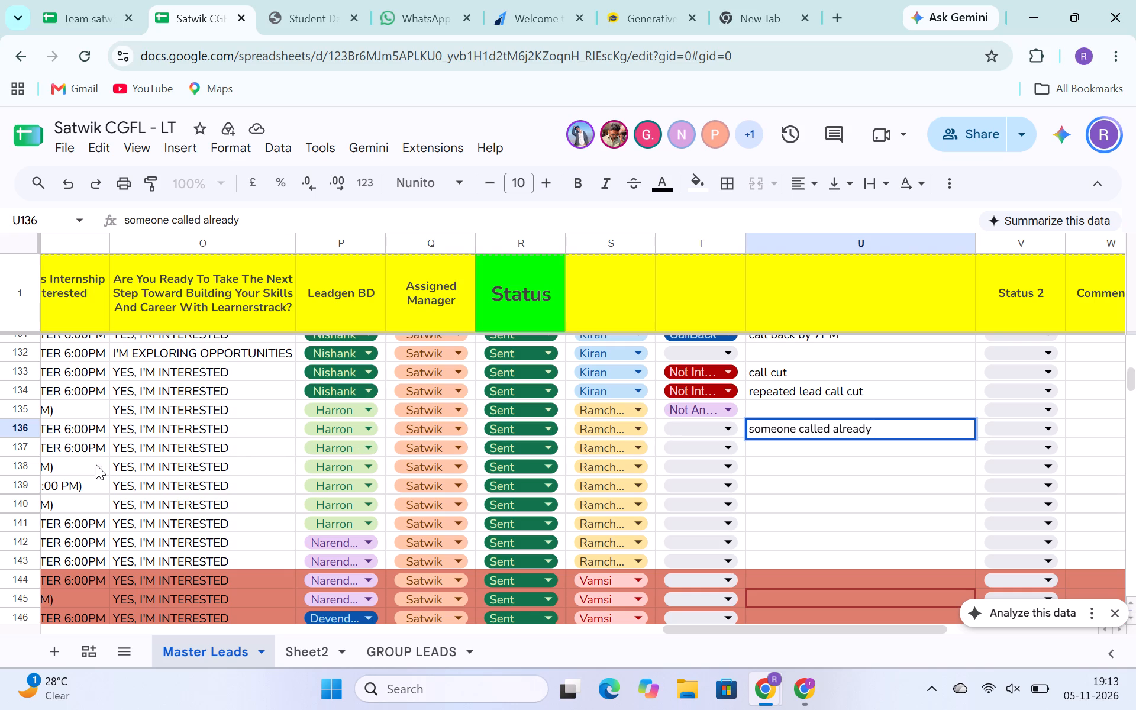
# Select the whole row 137 and examine that lead's name, mobile number, college, branch, year of study and interested internship domain.
pyautogui.click(28, 447)
pyautogui.hscroll(10, 172, 457)
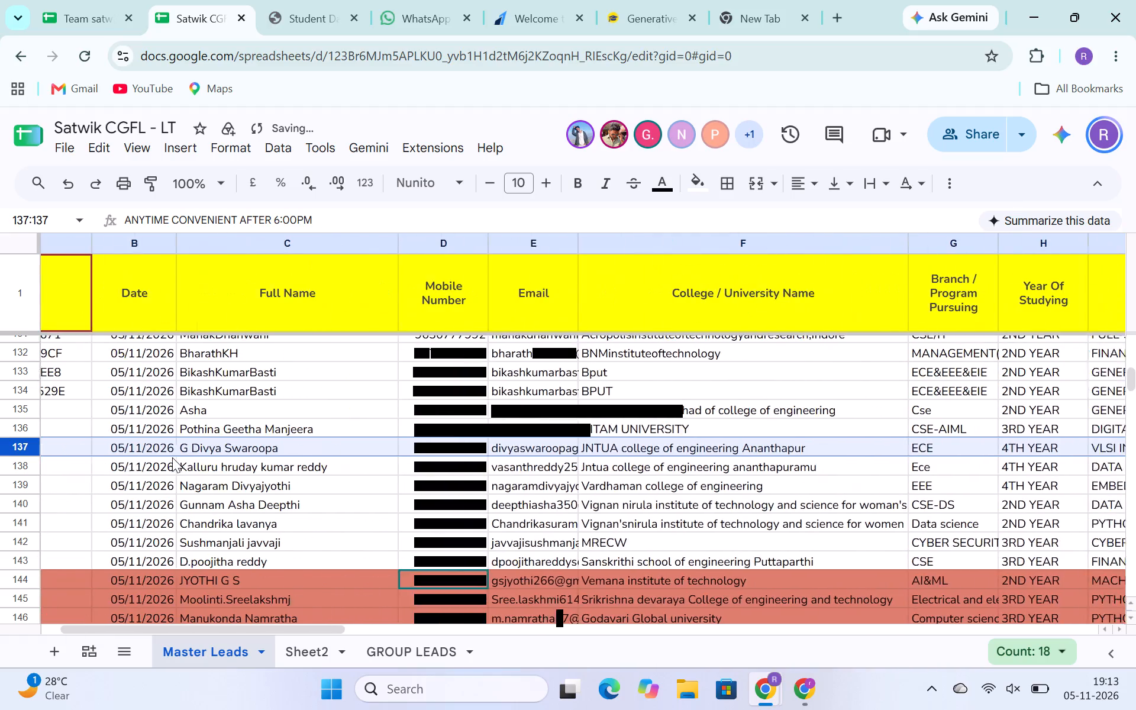
pyautogui.hscroll(10, 172, 457)
pyautogui.scroll(-1, 313, 528)
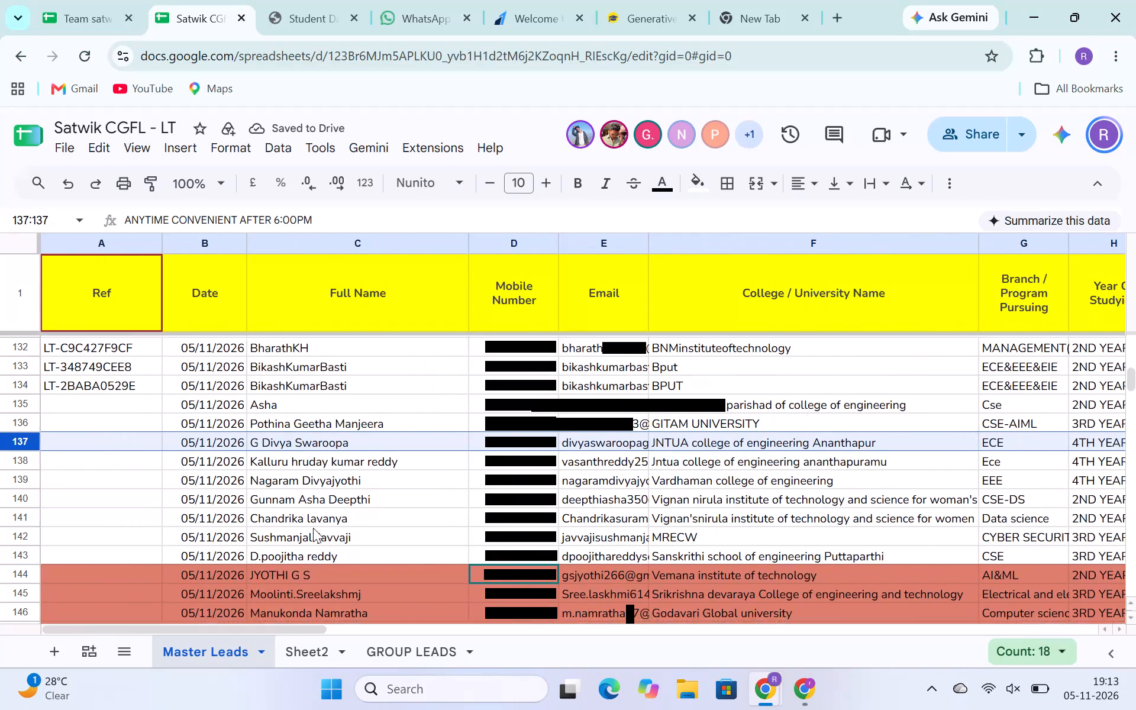
pyautogui.scroll(-2, 313, 528)
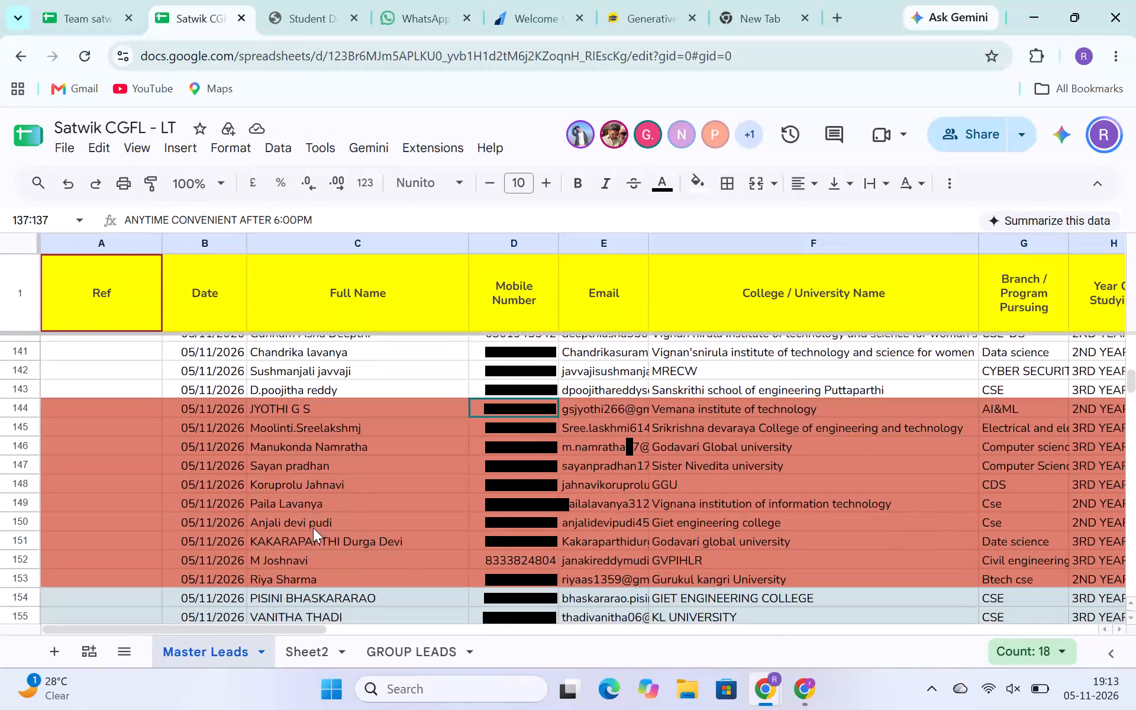
pyautogui.scroll(-3, 313, 528)
pyautogui.hscroll(1, 313, 528)
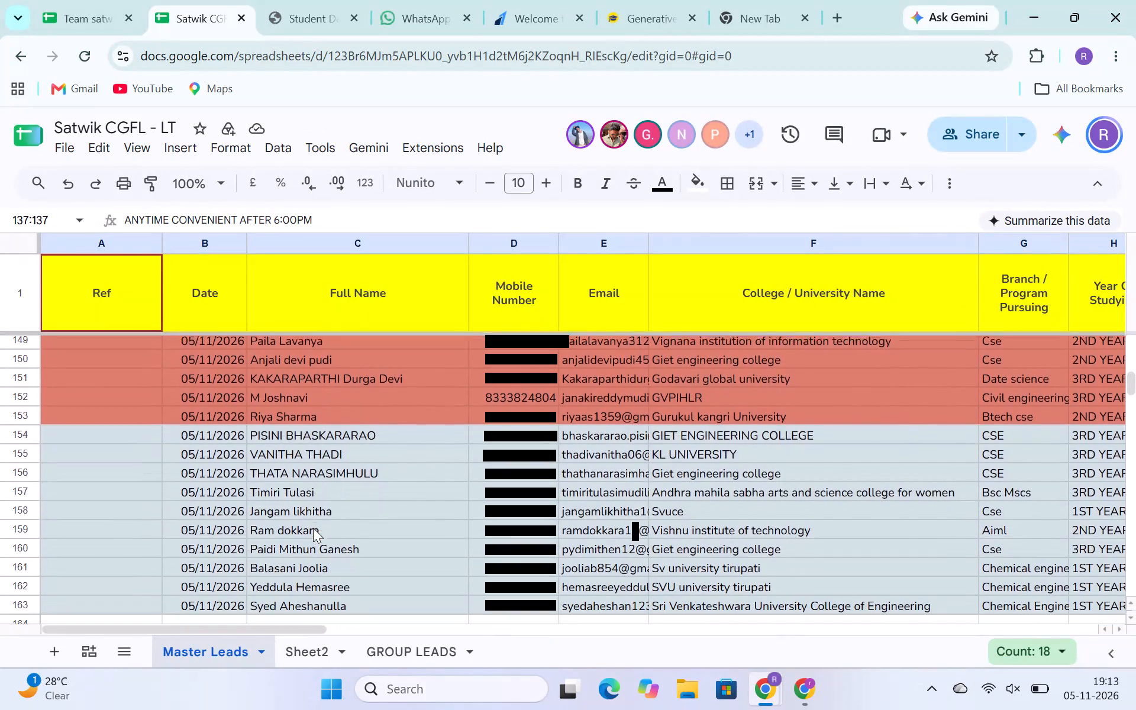
pyautogui.hscroll(1, 313, 528)
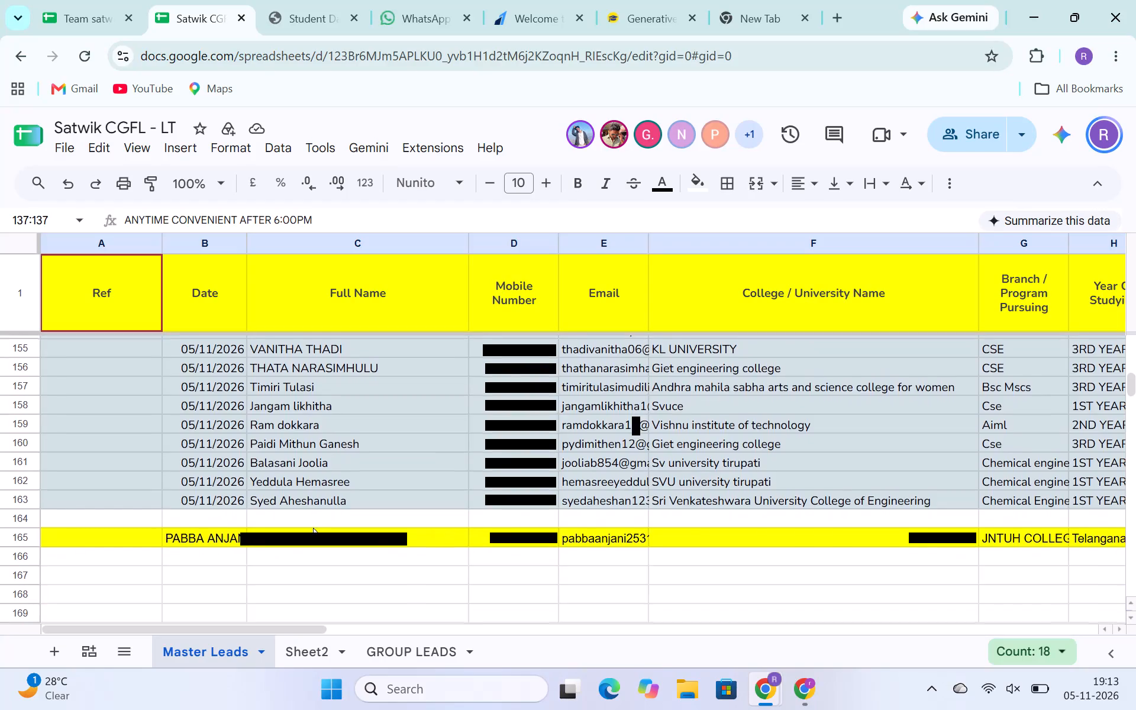
pyautogui.hscroll(1, 313, 528)
pyautogui.scroll(3, 313, 528)
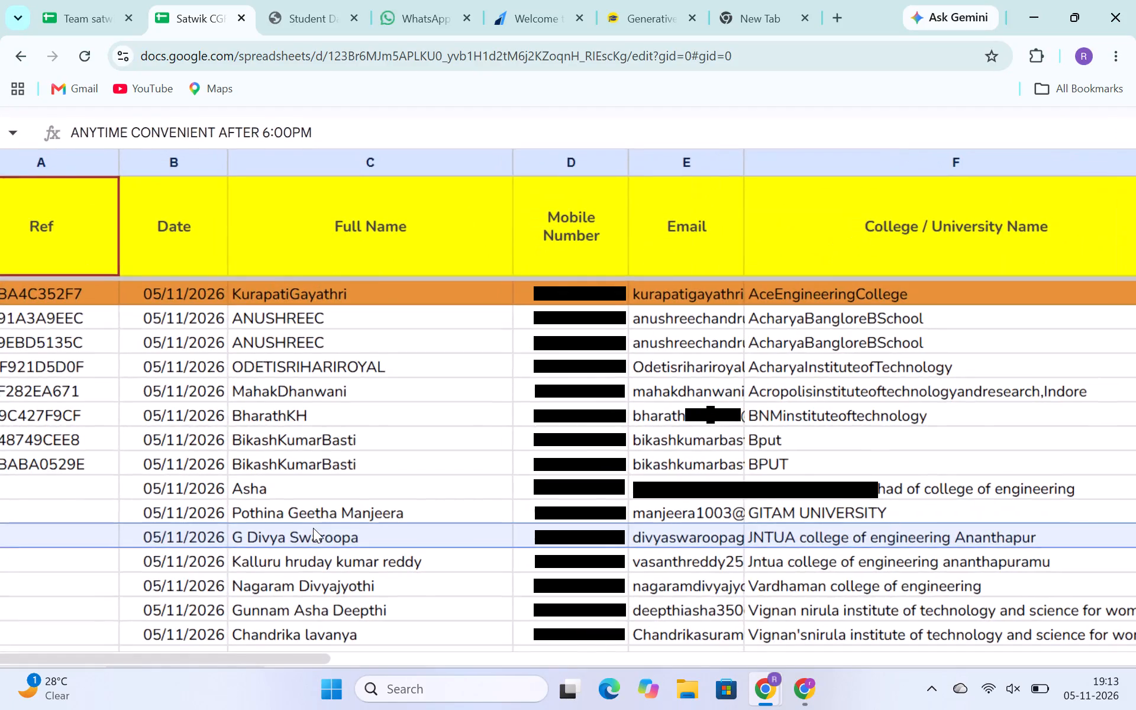
pyautogui.hscroll(2, 313, 528)
pyautogui.scroll(-1, 313, 528)
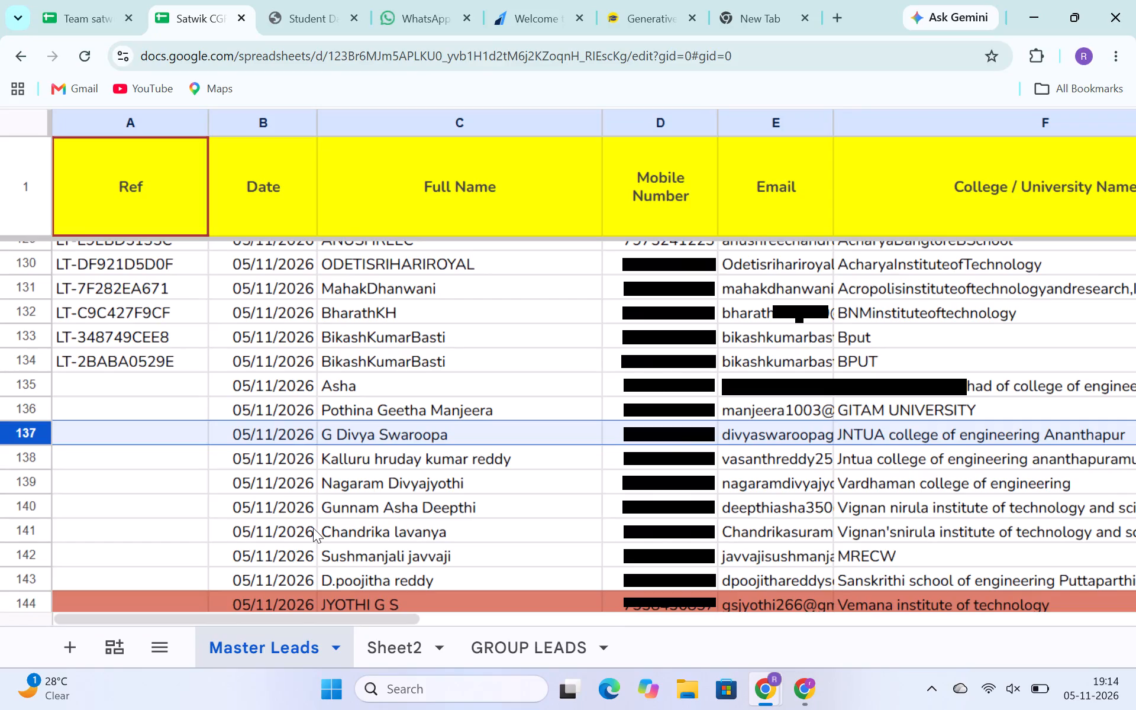
pyautogui.hscroll(-11, 313, 528)
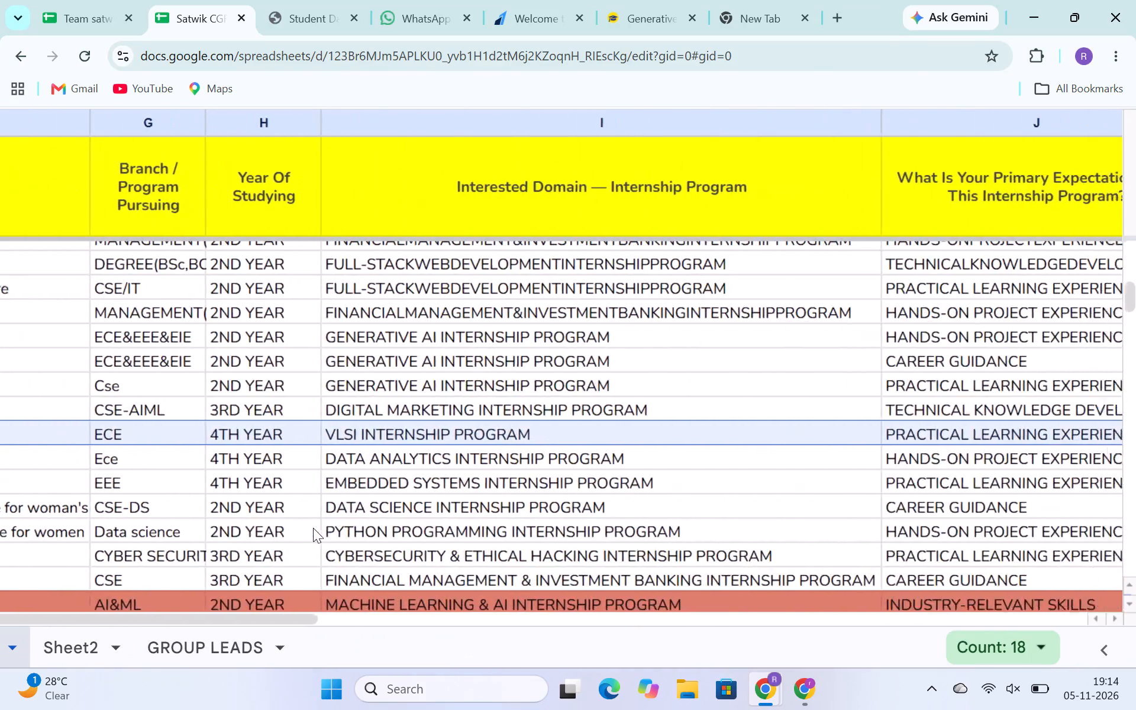
pyautogui.hscroll(-11, 313, 528)
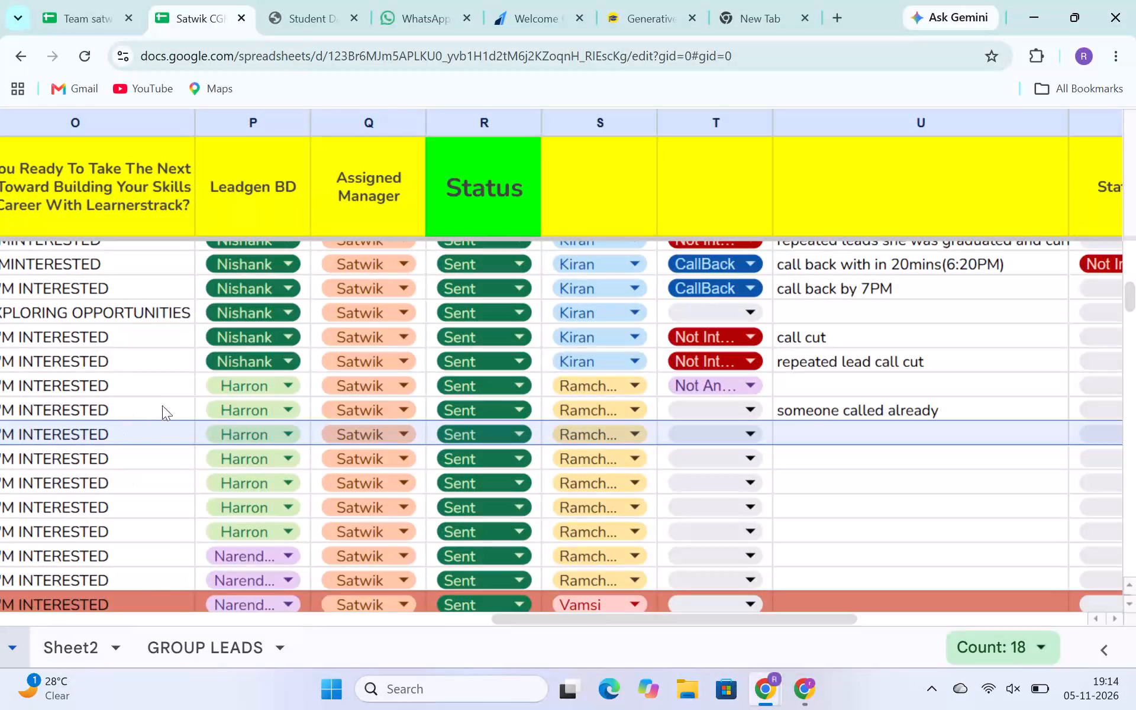
# Return to row 135, select the whole row and examine that lead's name, mobile number and college again.
pyautogui.hscroll(8, 150, 383)
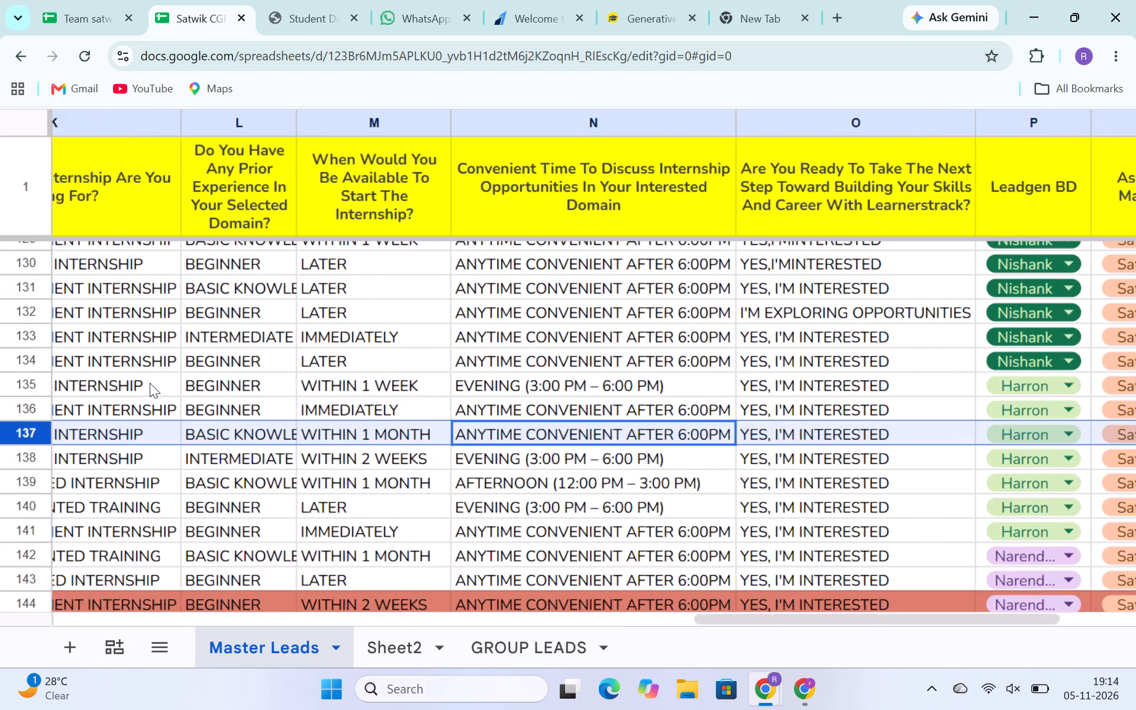
pyautogui.hscroll(11, 150, 383)
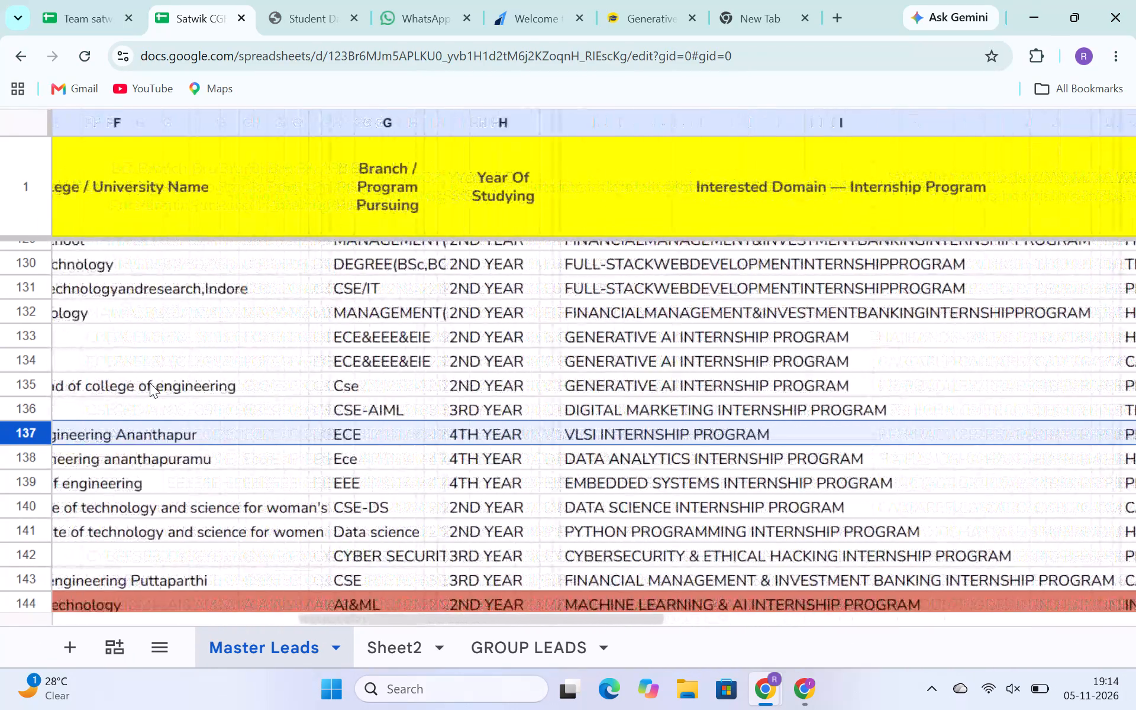
pyautogui.hscroll(13, 150, 383)
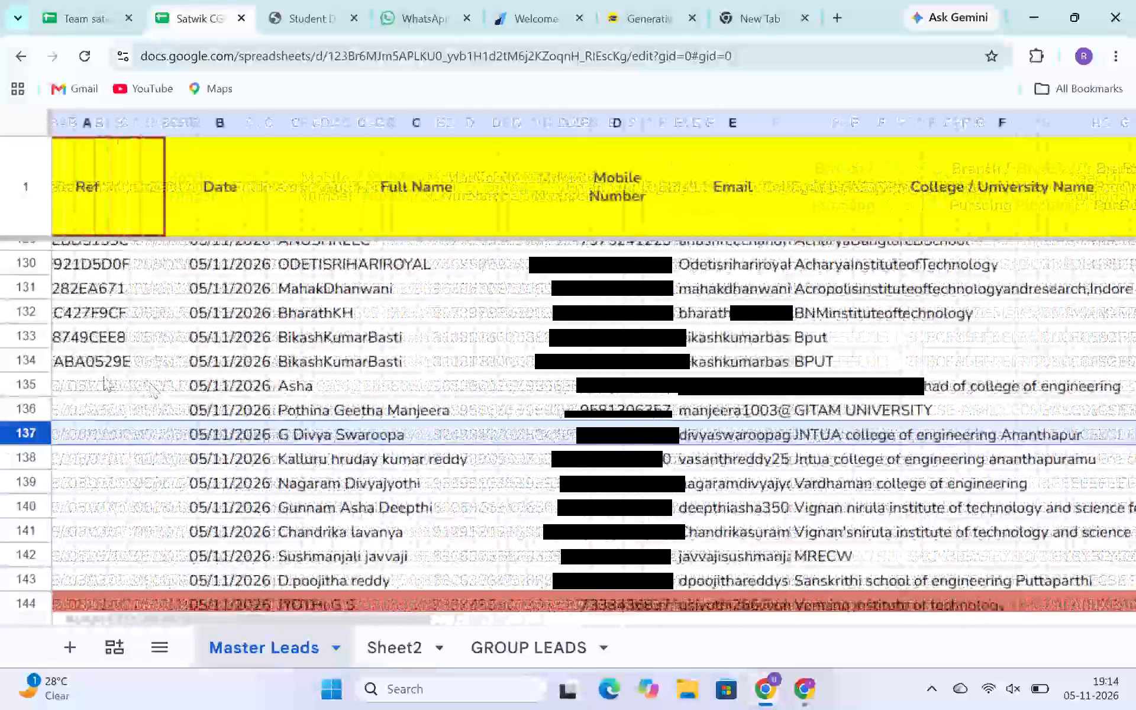
pyautogui.click(16, 376)
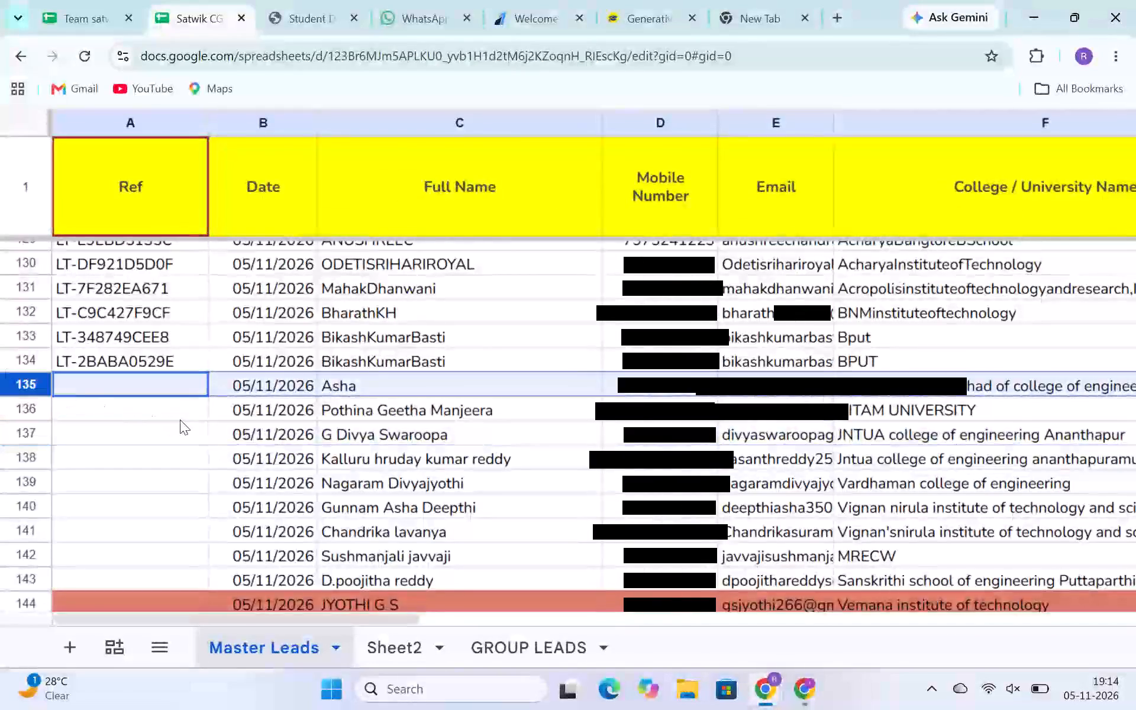
pyautogui.hscroll(-1, 192, 419)
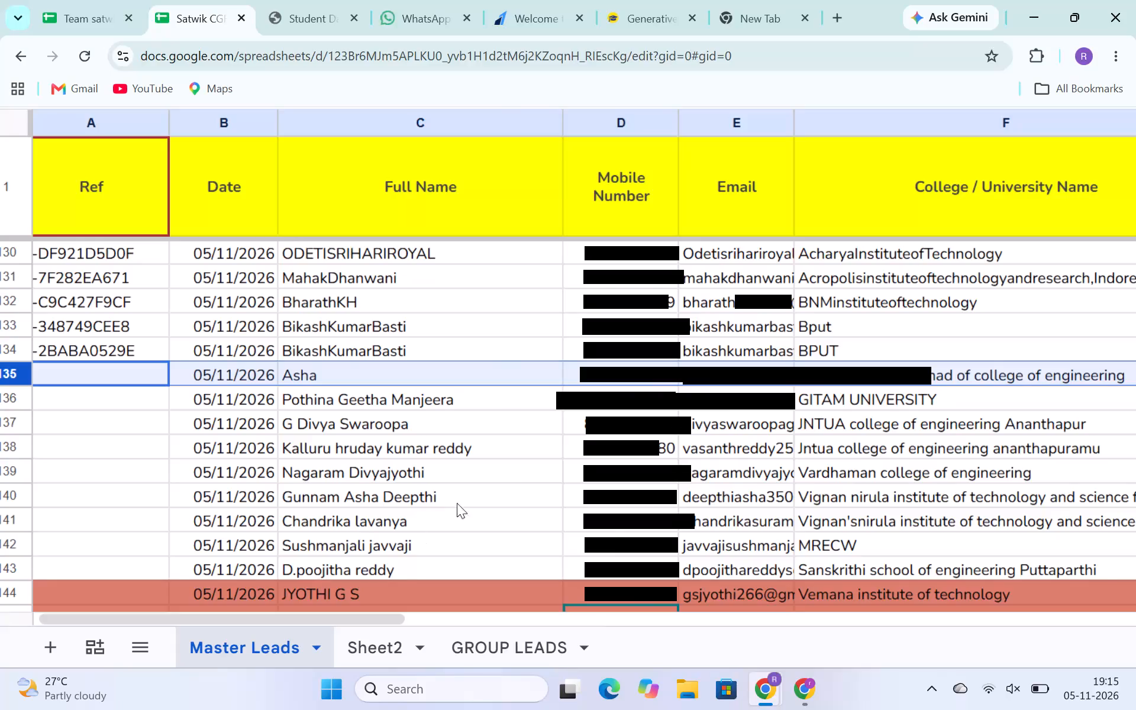
# Select the whole row 137 and set that lead's call status in column T to Not Answering.
pyautogui.click(21, 419)
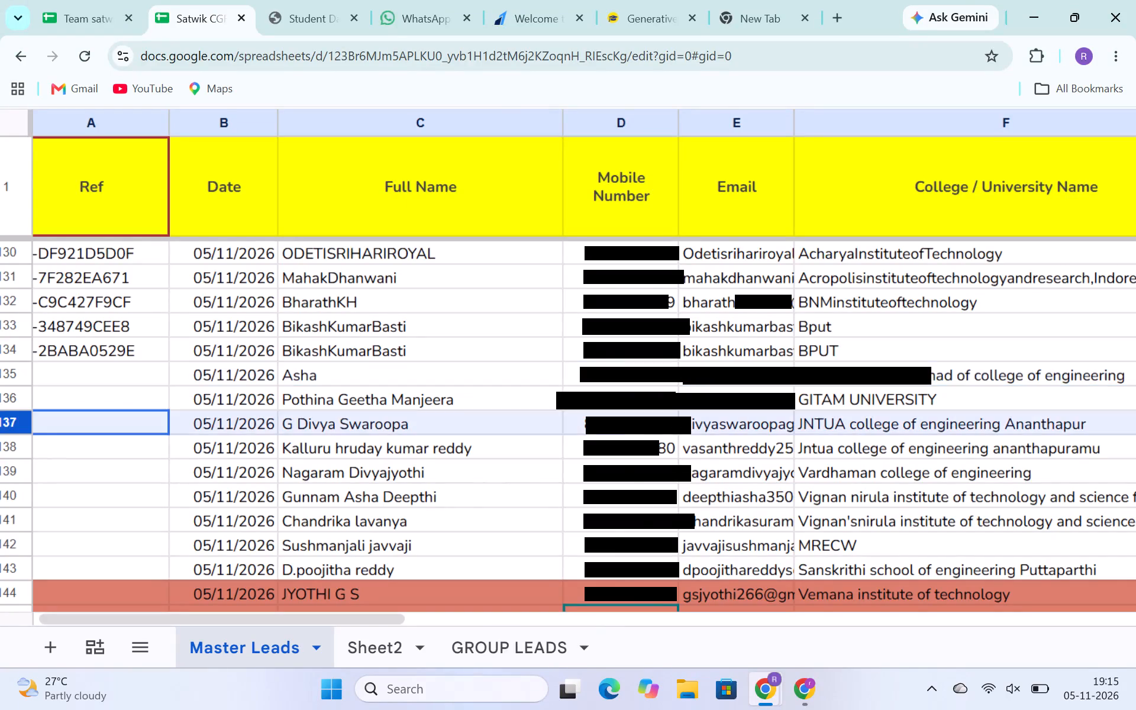
pyautogui.hscroll(-15, 285, 446)
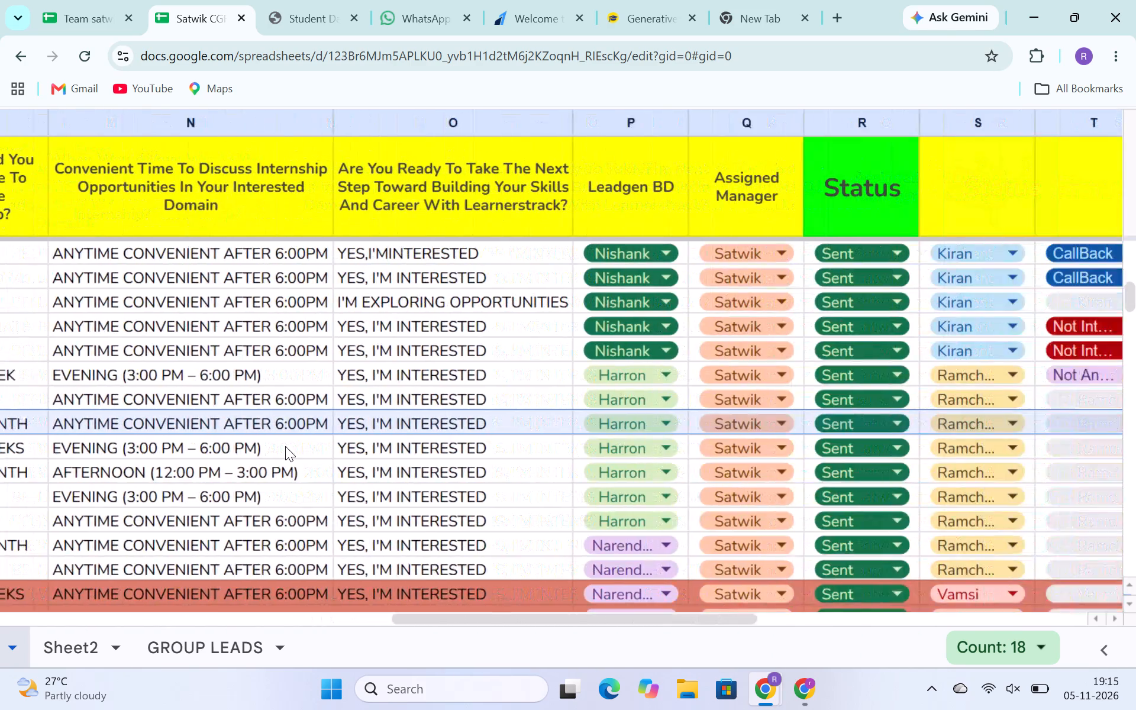
pyautogui.hscroll(-2, 285, 446)
pyautogui.click(439, 417)
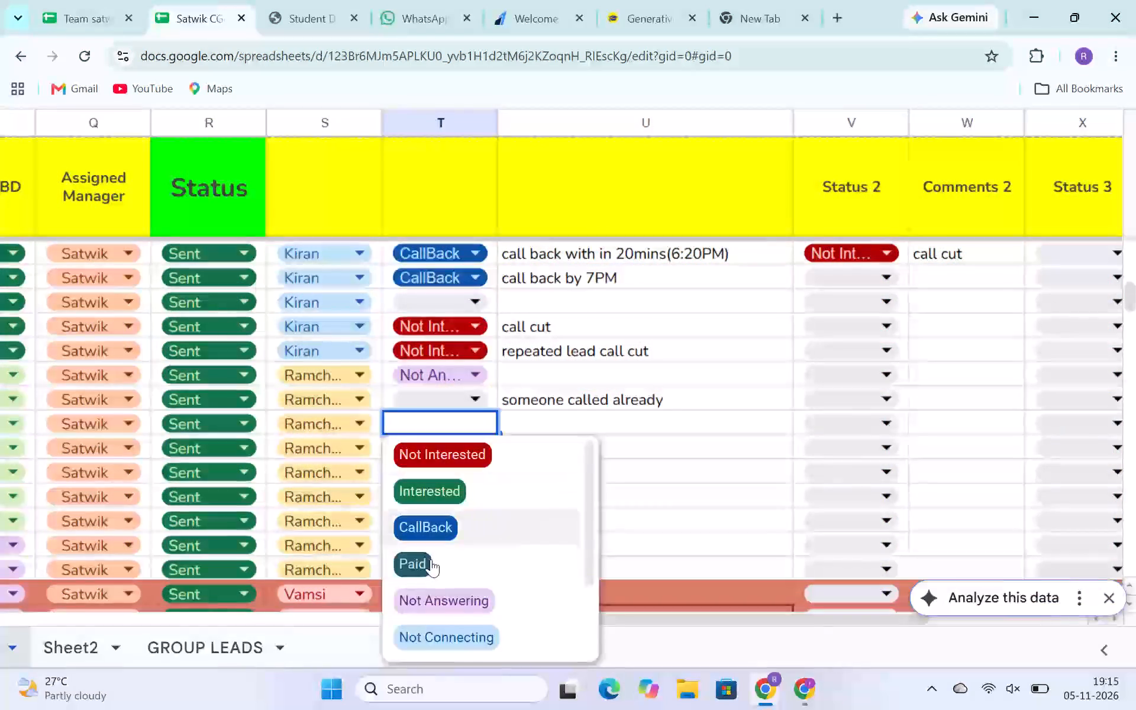
pyautogui.click(439, 600)
# Select the whole row 138 and examine that lead's name, mobile number and college.
pyautogui.scroll(-1, 619, 540)
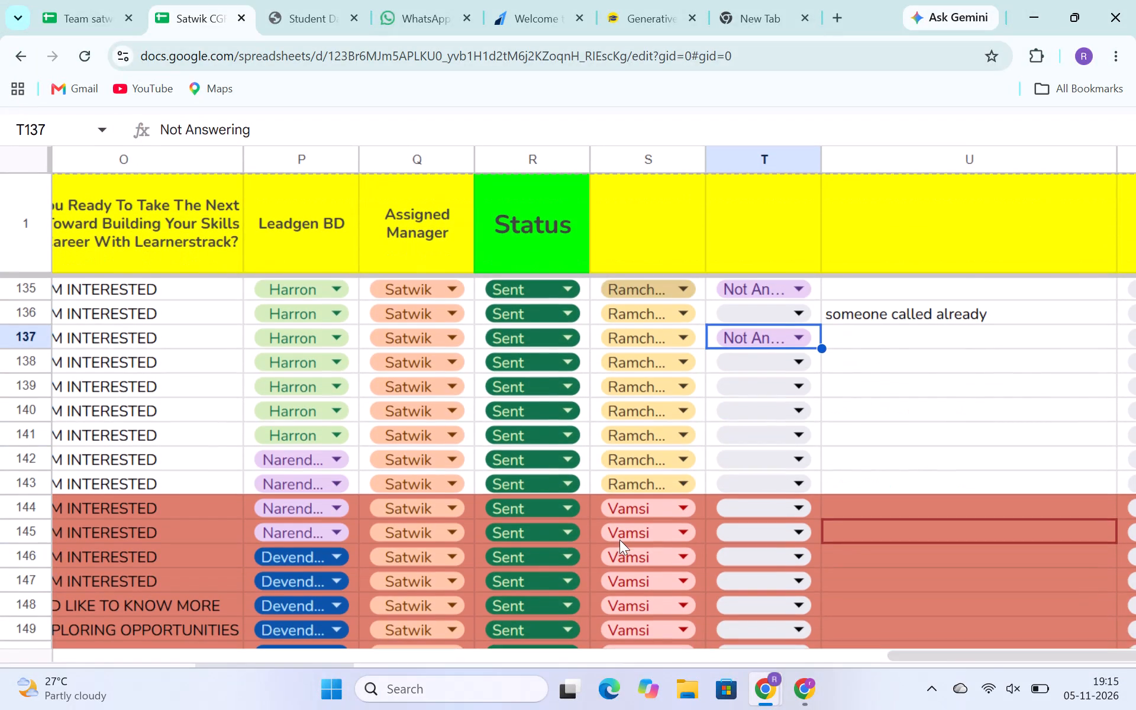
pyautogui.click(39, 363)
pyautogui.hscroll(19, 244, 428)
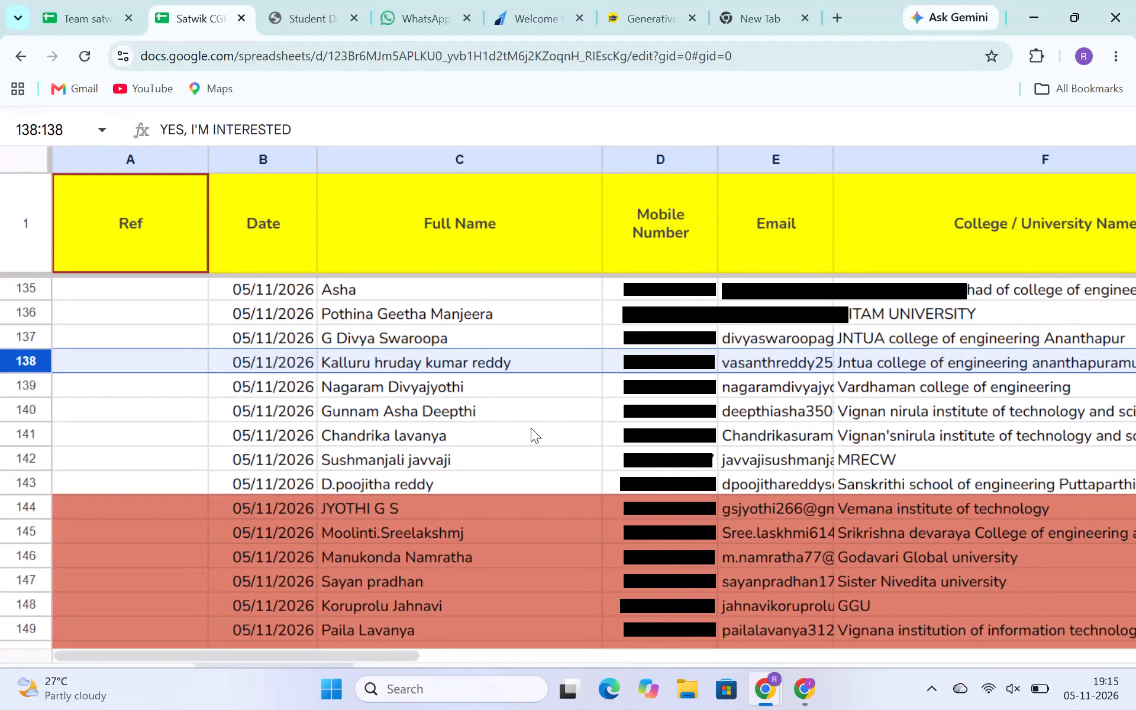
# Select the whole row 135, review that lead's branch and internship domain, and set Status 2 to Not Interested.
pyautogui.scroll(1, 531, 428)
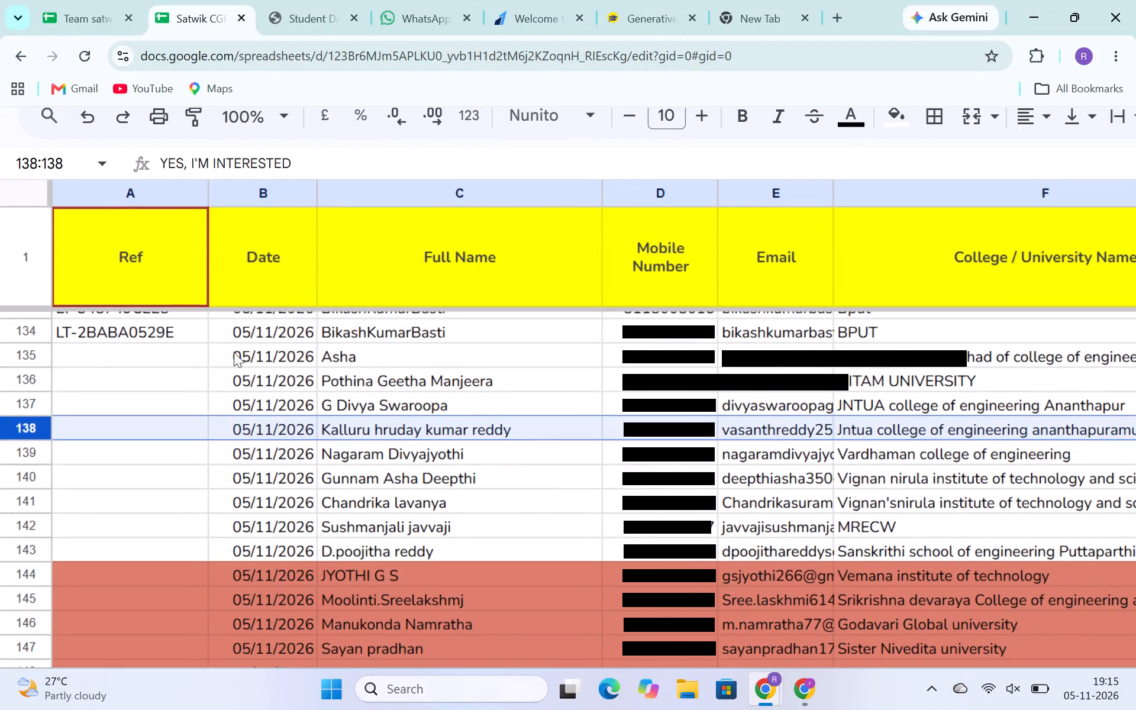
pyautogui.click(39, 348)
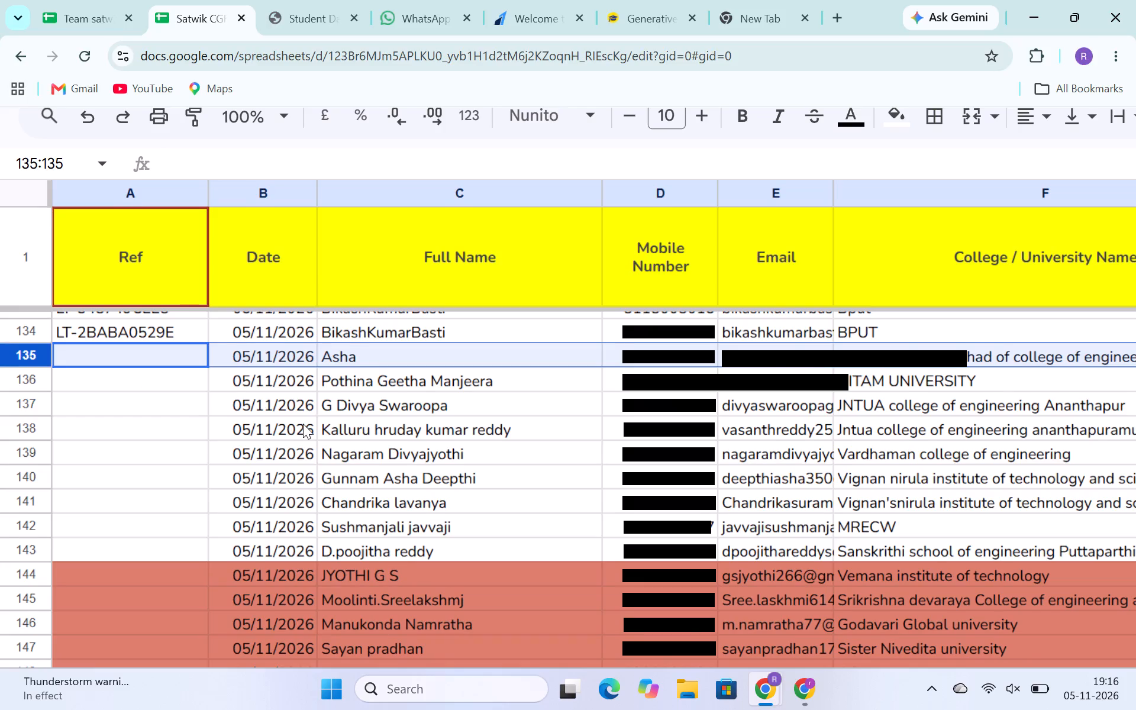
pyautogui.hscroll(-6, 303, 424)
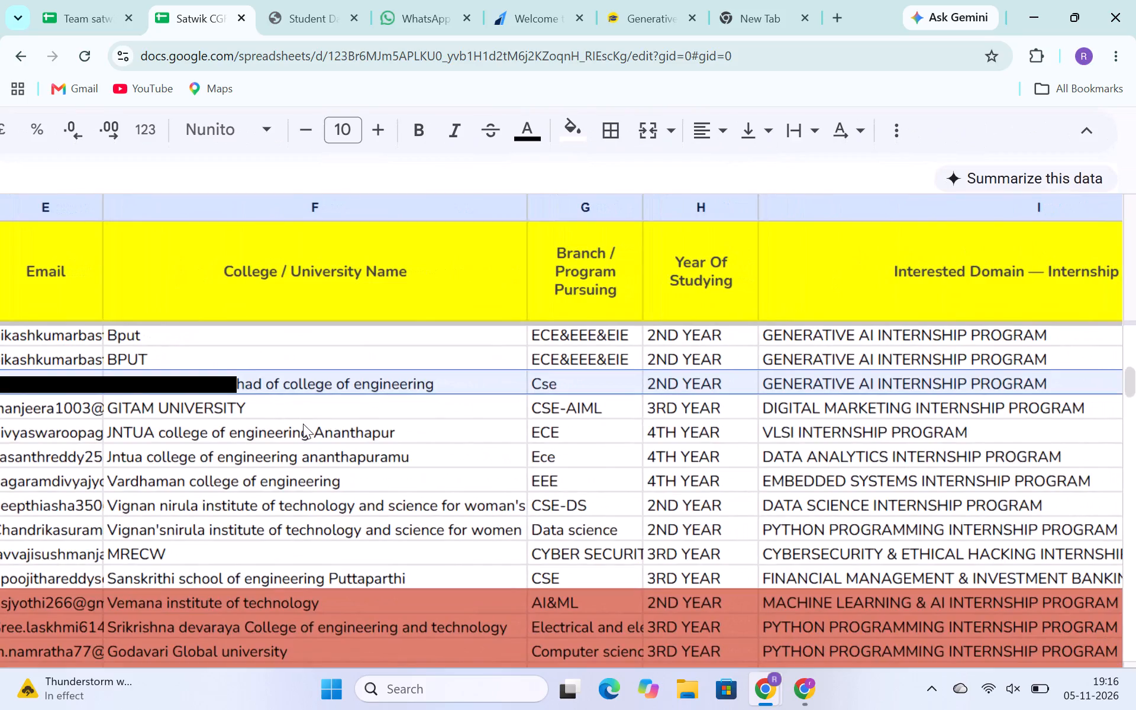
pyautogui.hscroll(-8, 303, 424)
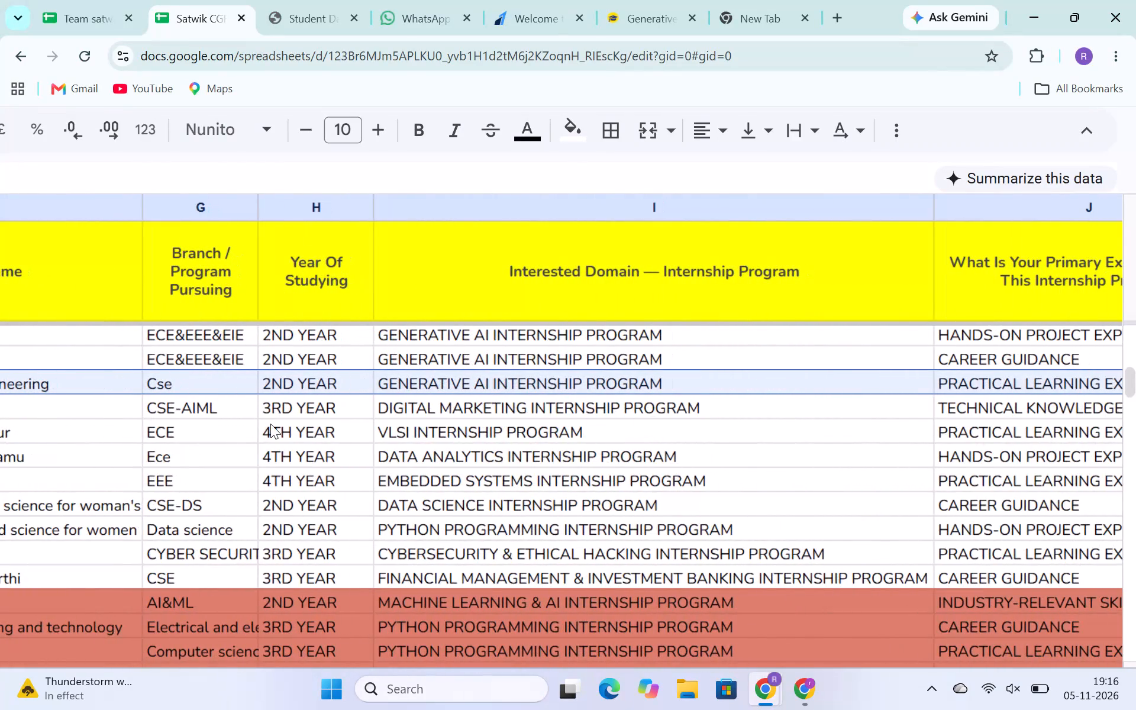
pyautogui.hscroll(-2, 270, 424)
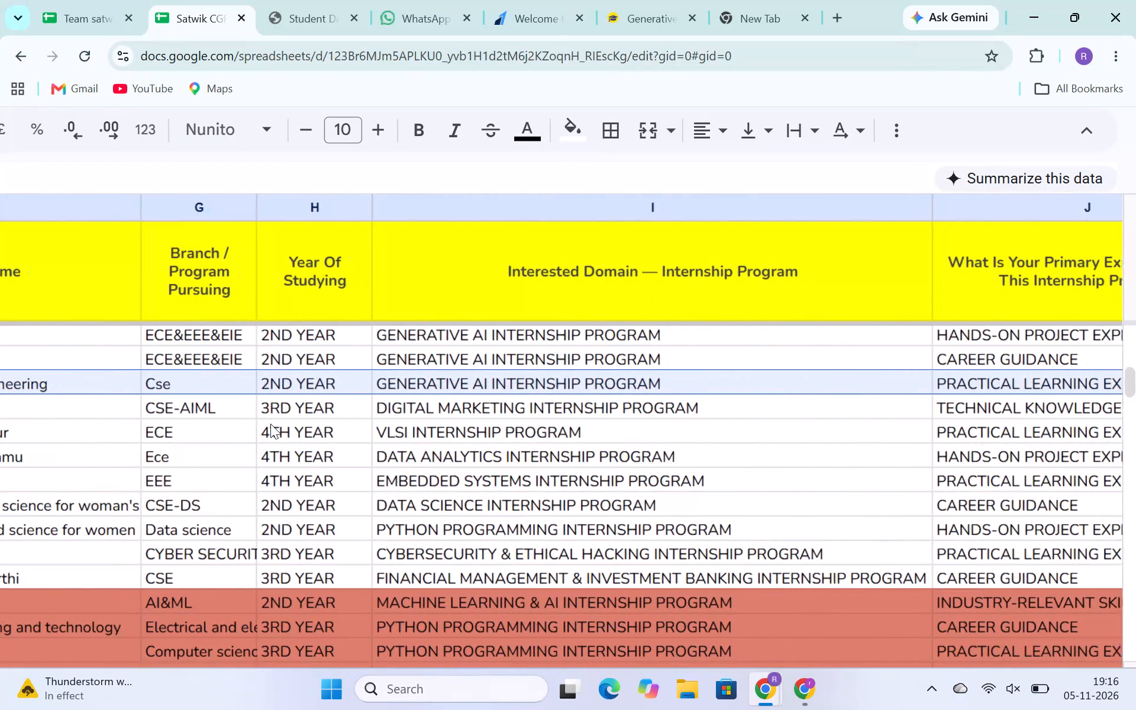
pyautogui.hscroll(-15, 270, 424)
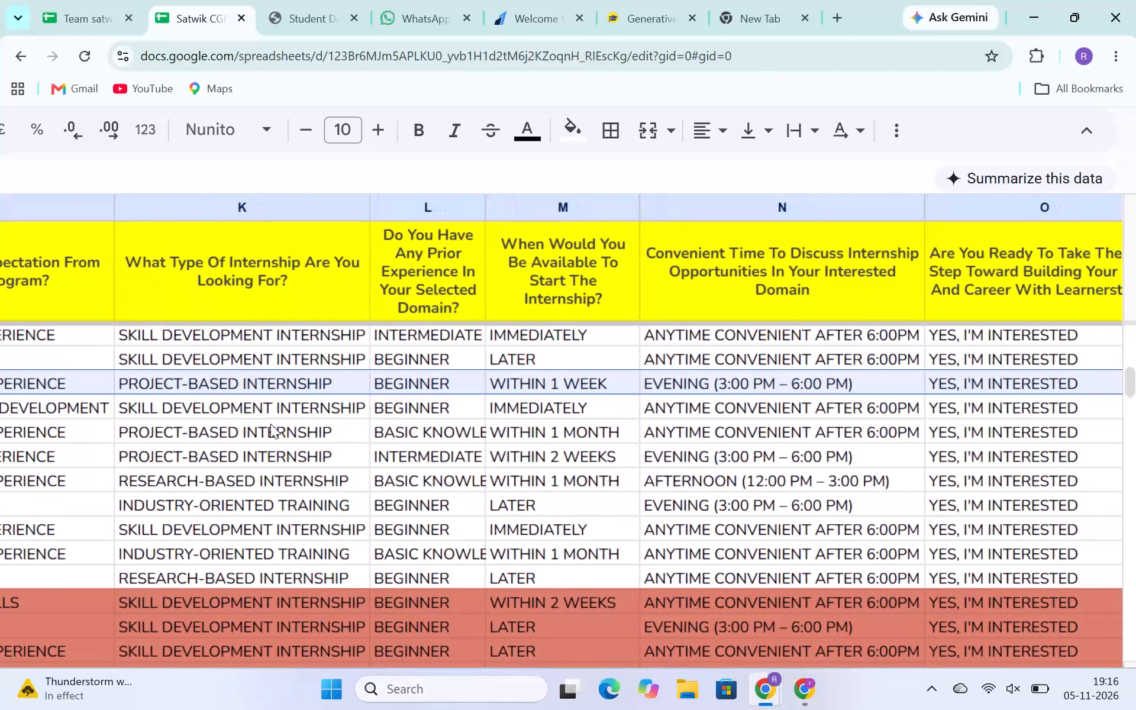
pyautogui.hscroll(-9, 270, 424)
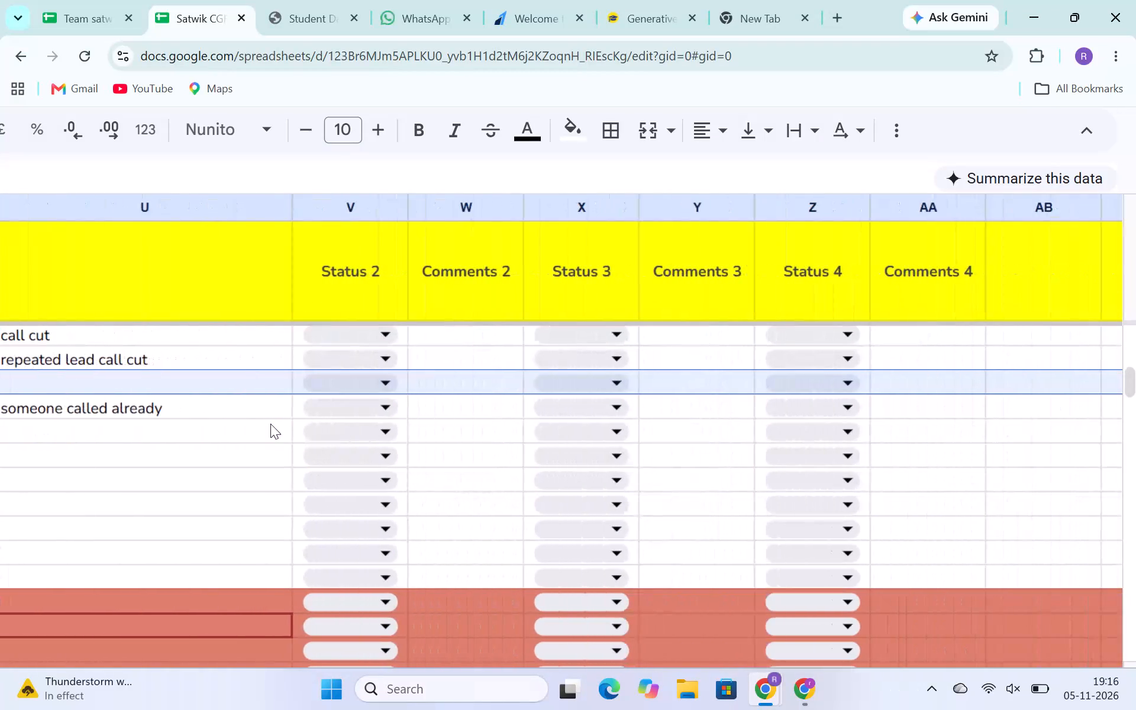
pyautogui.click(307, 376)
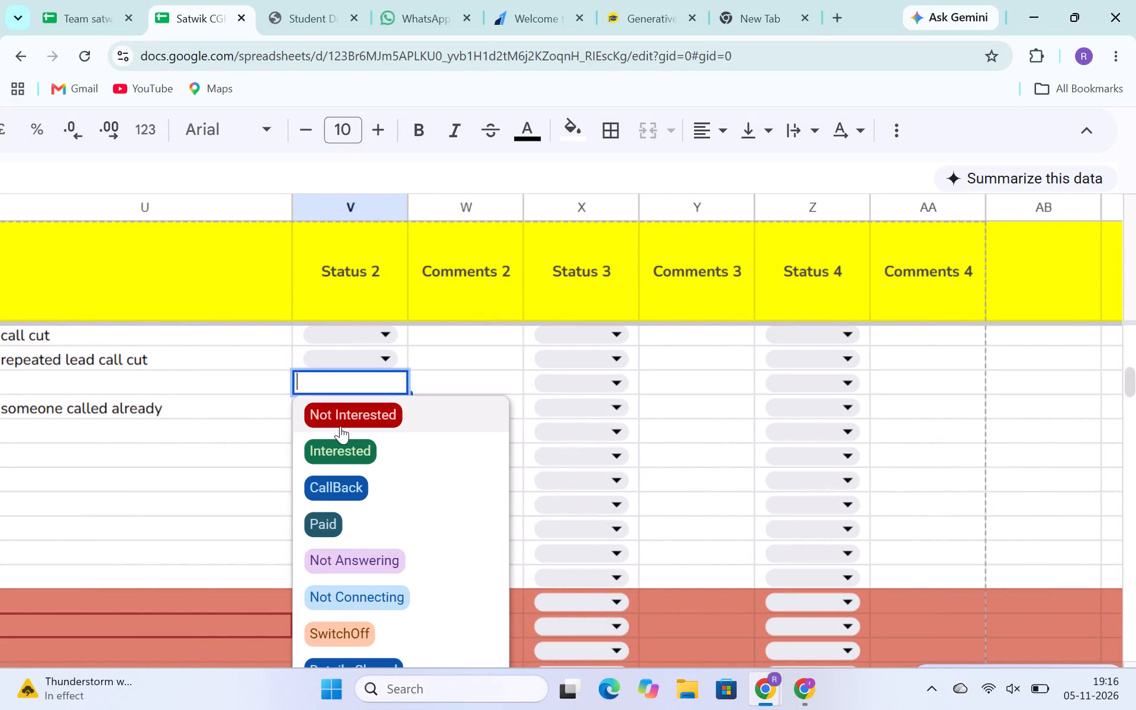
pyautogui.click(343, 422)
pyautogui.hscroll(6, 343, 422)
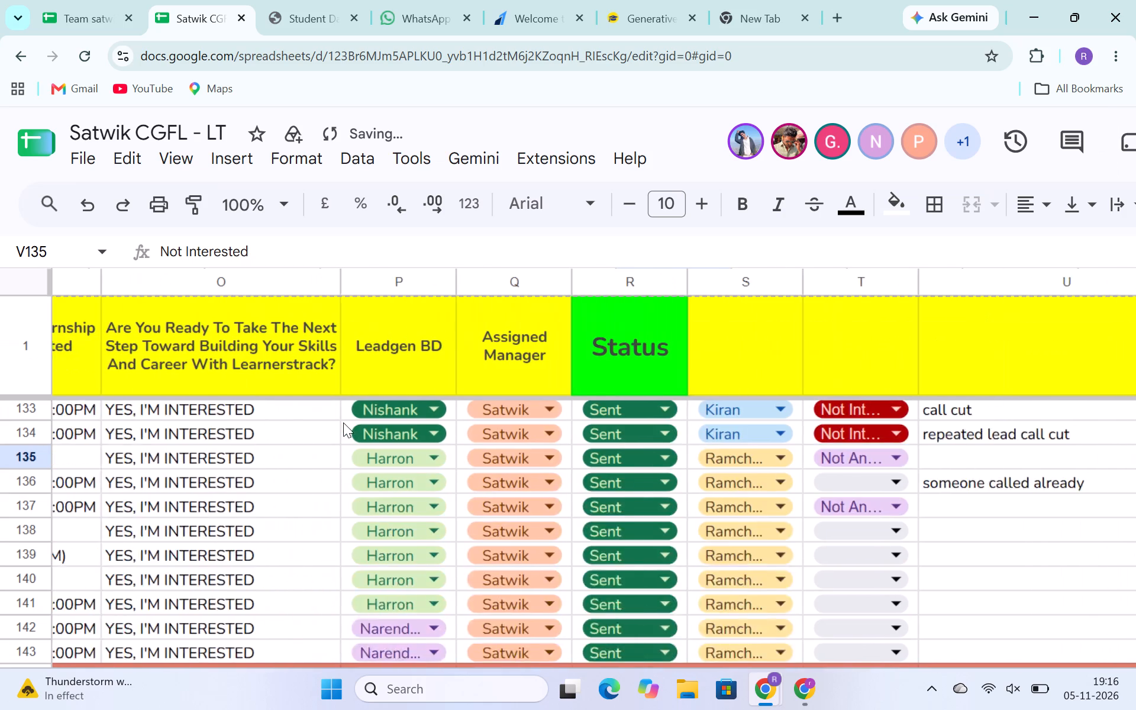
# Enter the comment "on call without convo not intrested" in Comments 2 for the lead in row 135.
pyautogui.hscroll(-5, 0, 411)
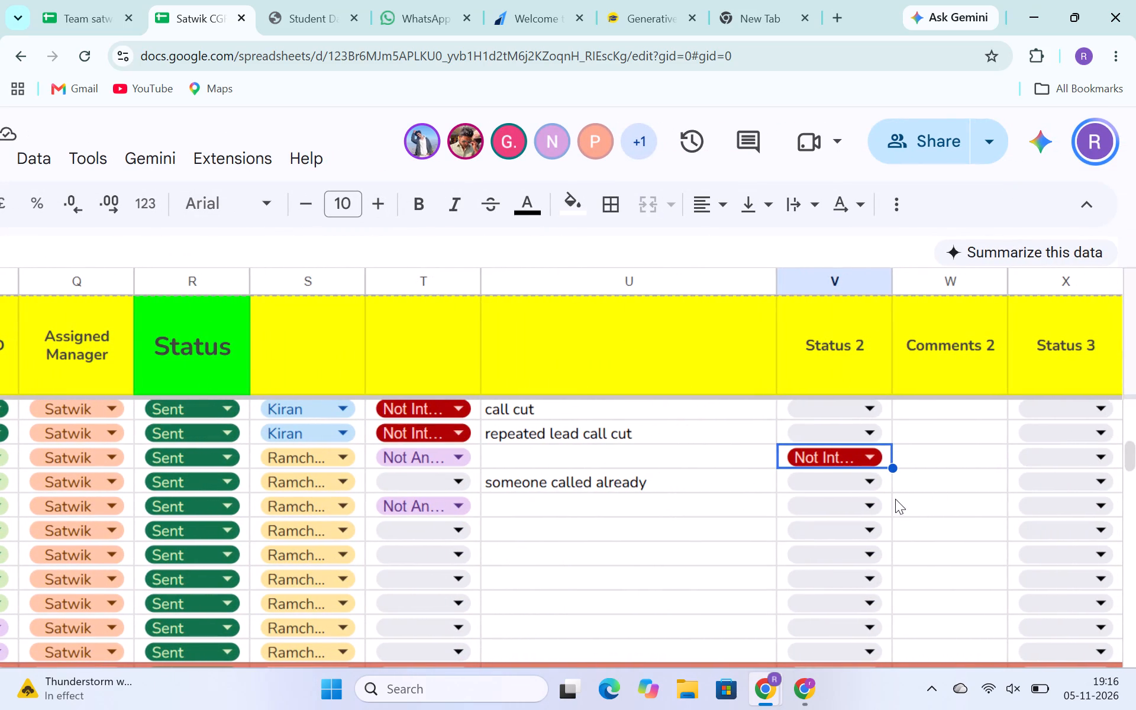
pyautogui.click(918, 453)
pyautogui.write('on call without')
pyautogui.press('space')
pyautogui.write('convo not intrested')
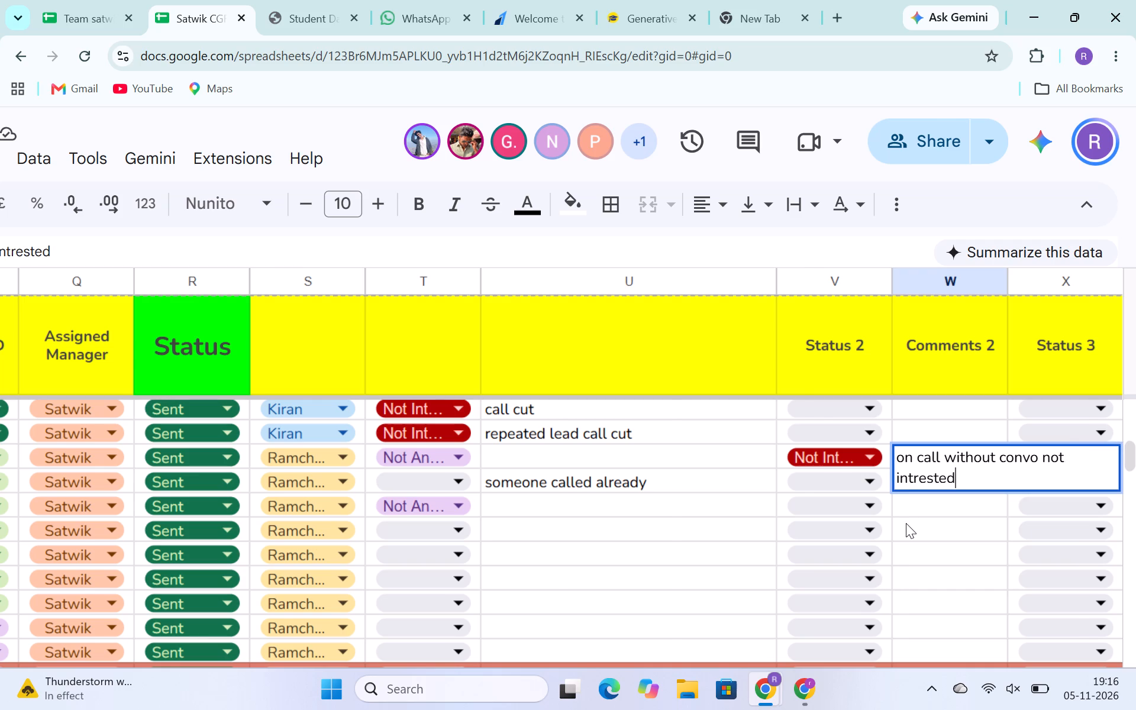
pyautogui.click(906, 523)
# Select the whole row 138, examine that lead's name, mobile number and college, and select the Full Name cell.
pyautogui.hscroll(-1, 780, 521)
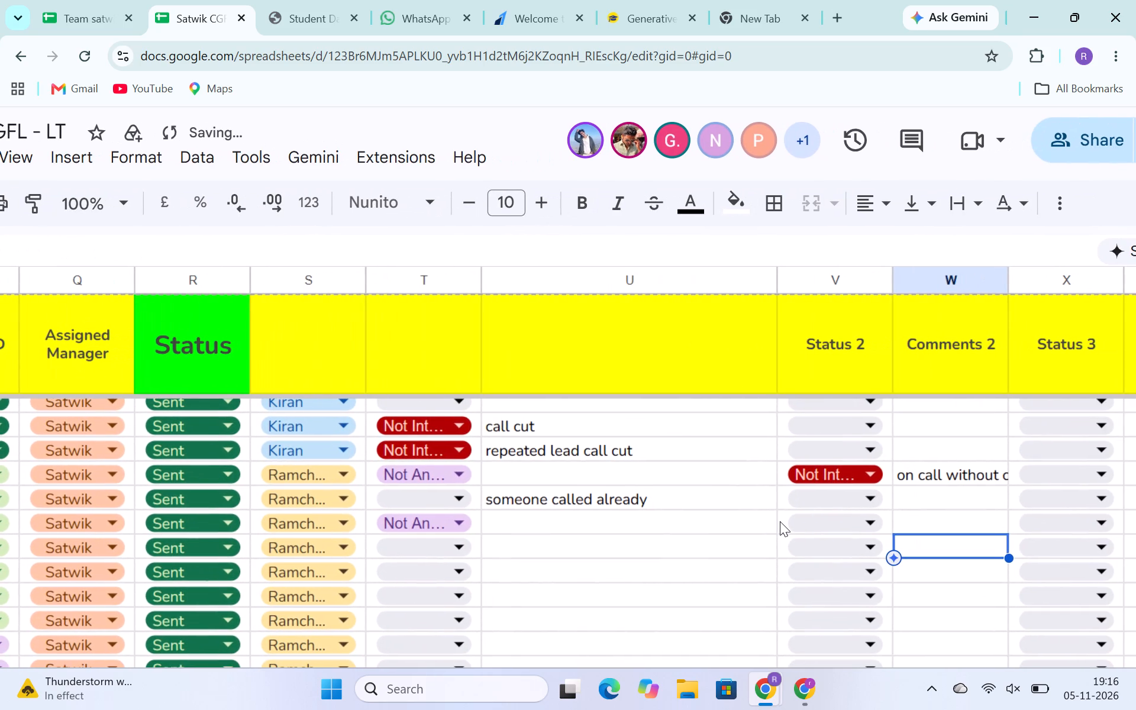
pyautogui.hscroll(-1, 780, 521)
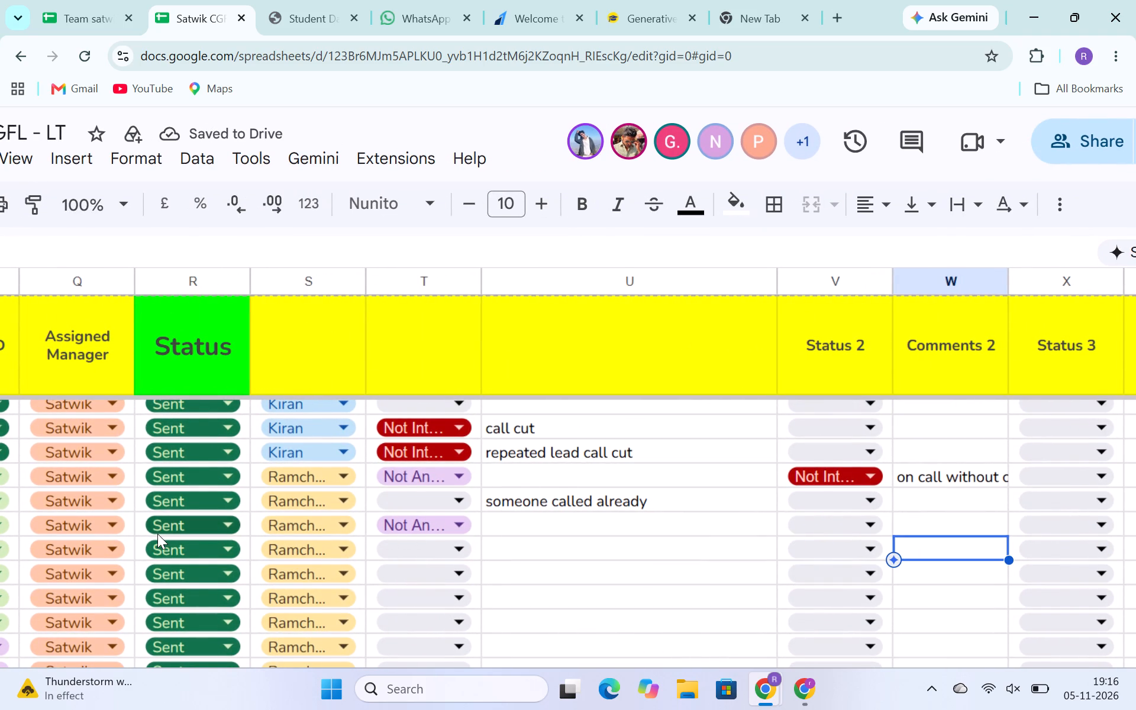
pyautogui.hscroll(1, 157, 534)
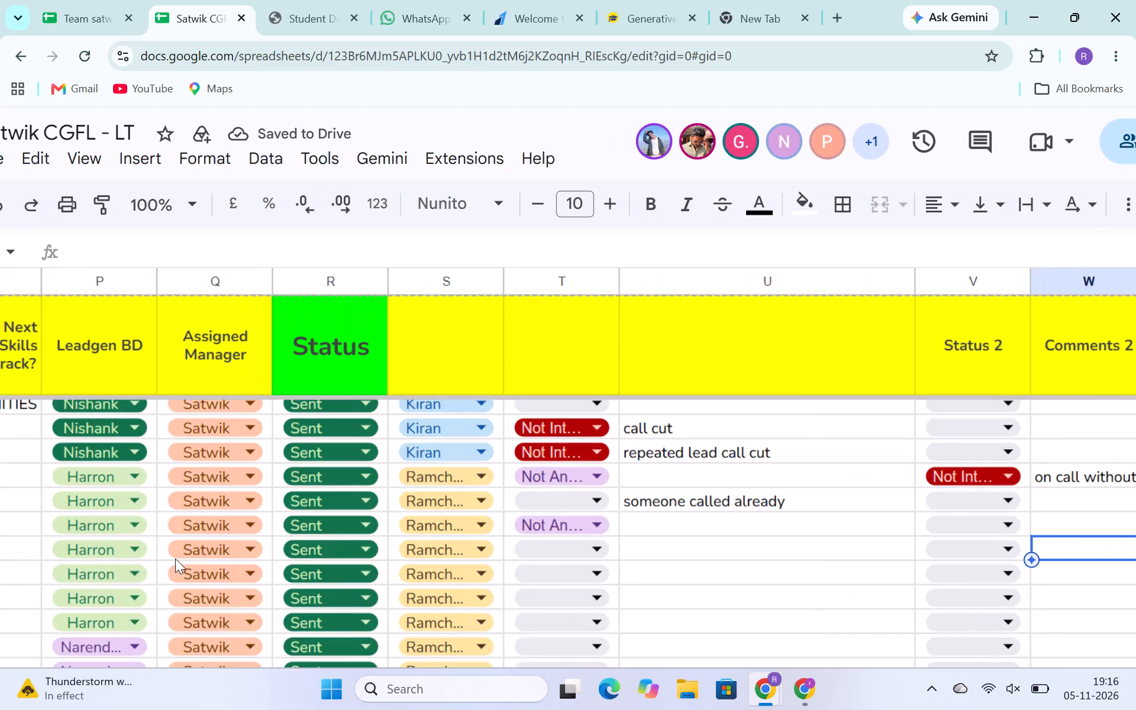
pyautogui.hscroll(5, 175, 559)
pyautogui.click(35, 547)
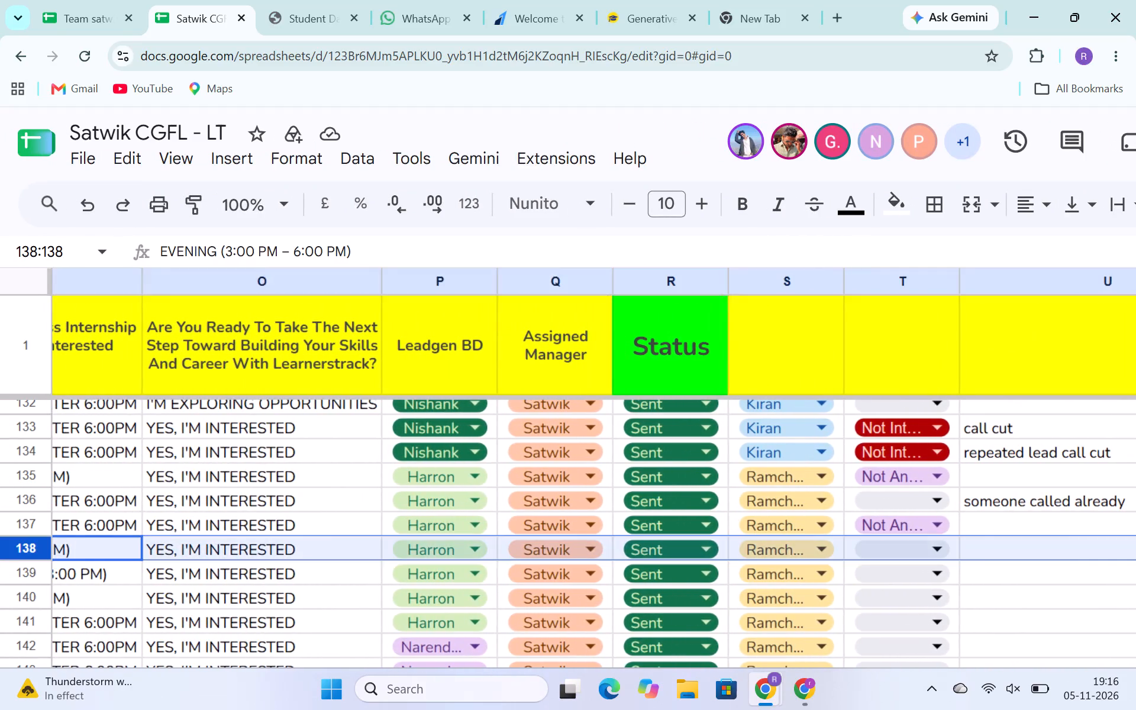
pyautogui.hscroll(12, 193, 600)
pyautogui.hscroll(13, 193, 600)
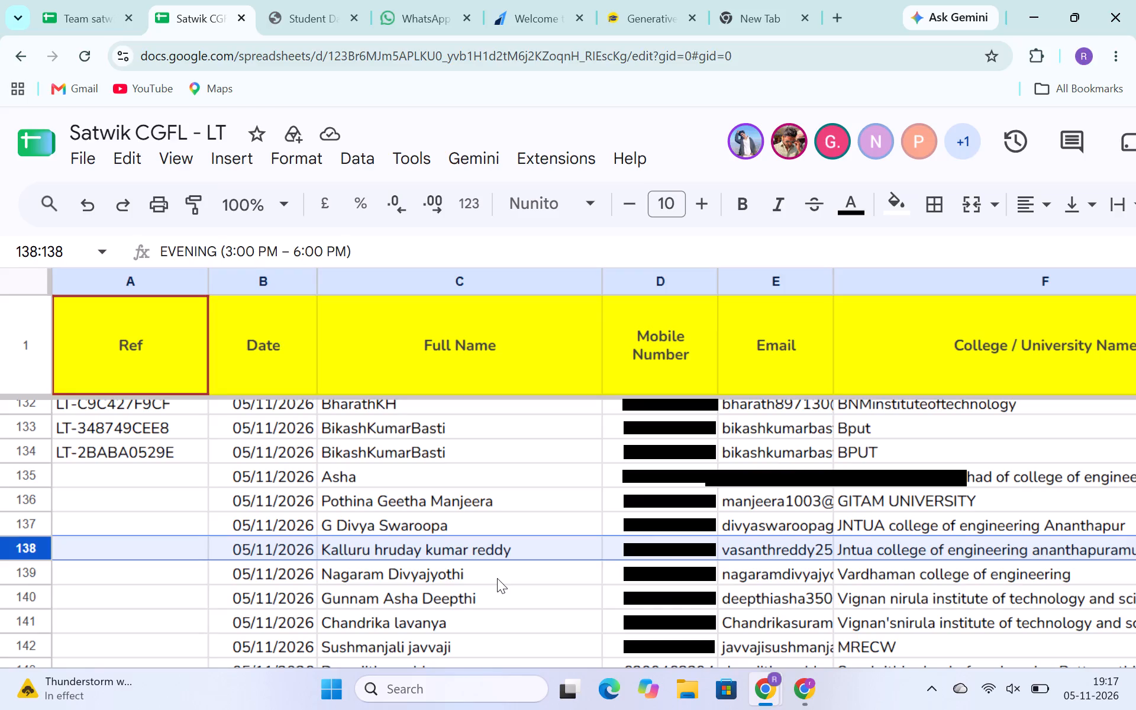
pyautogui.click(441, 540)
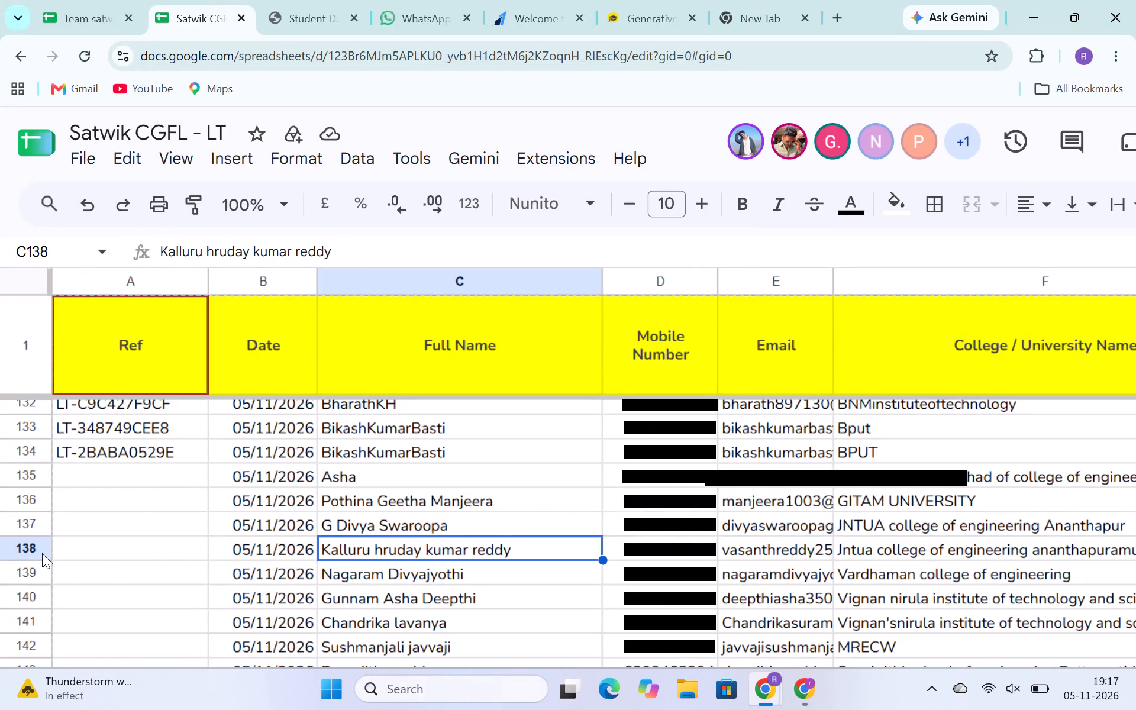
# Review the row 138 lead's college, branch, year of studying and interested internship domain.
pyautogui.hscroll(-2, 547, 591)
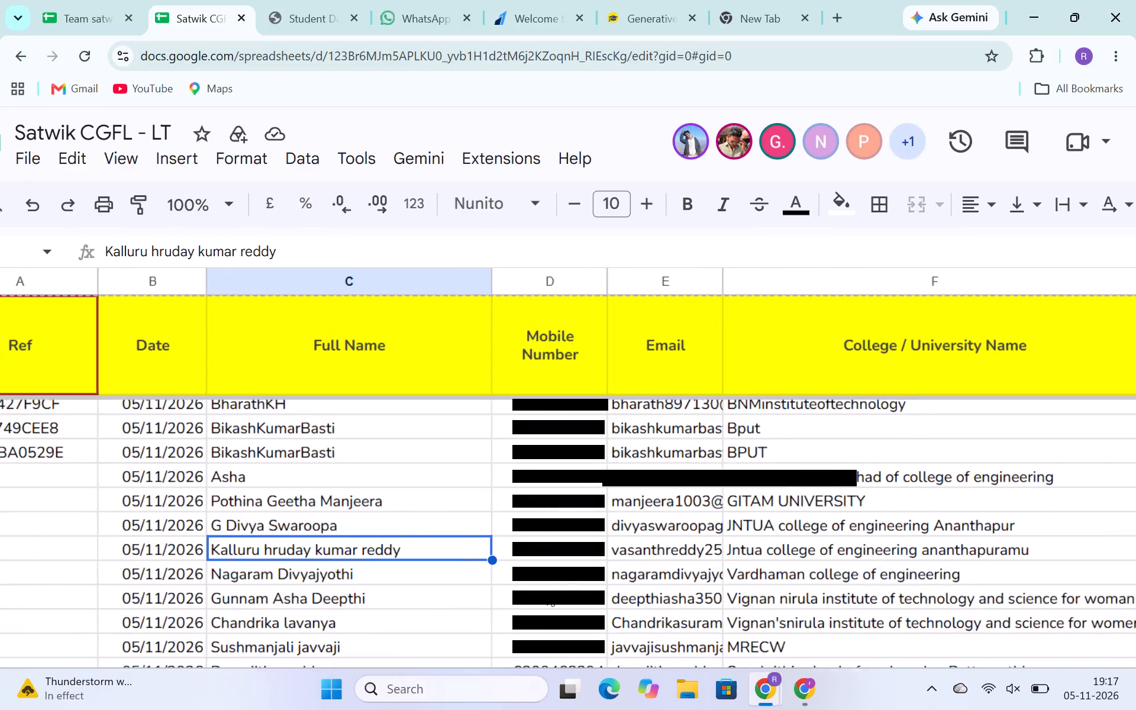
pyautogui.hscroll(-5, 547, 591)
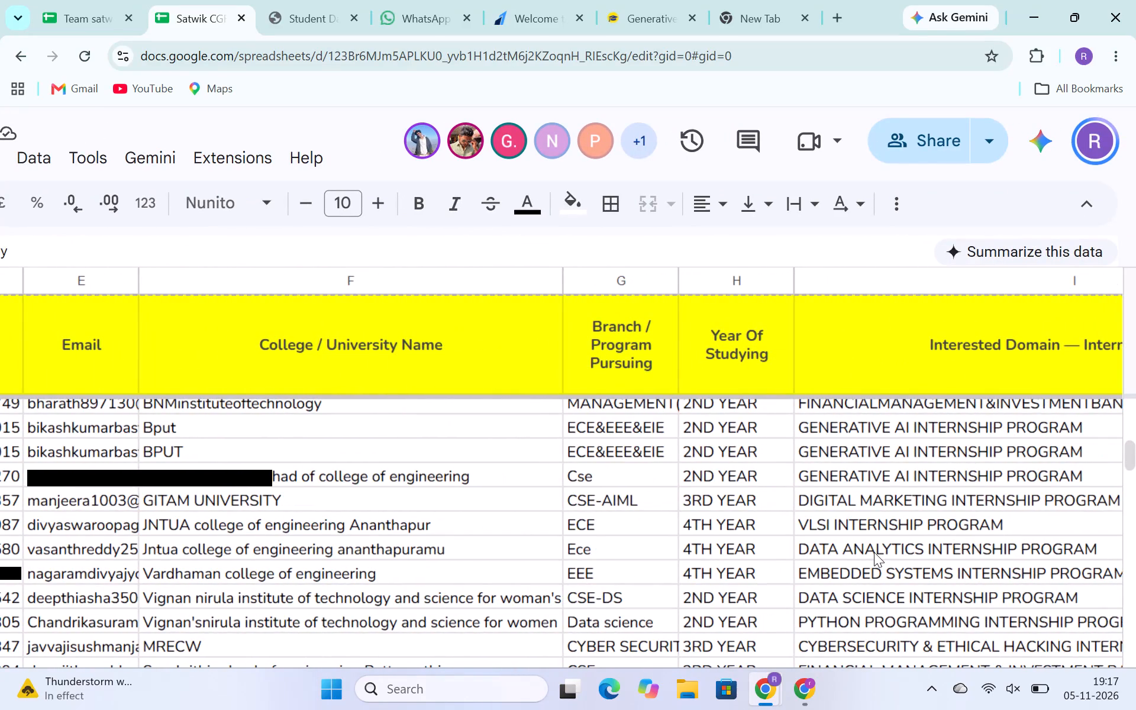
pyautogui.hscroll(1, 874, 552)
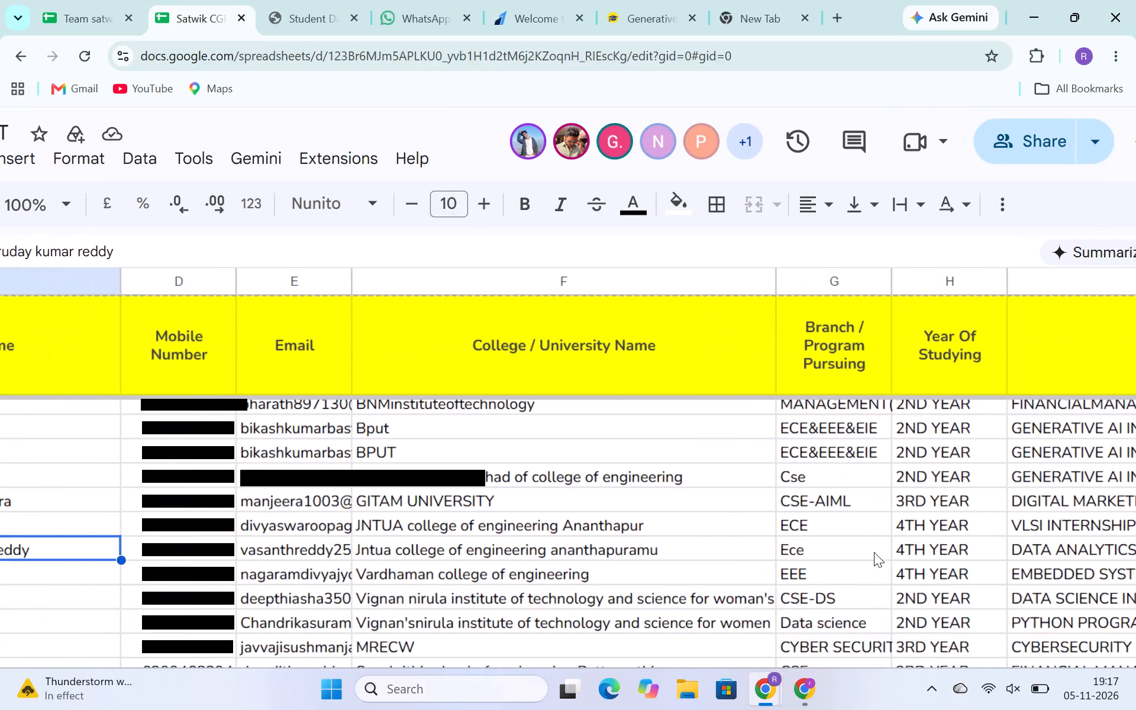
pyautogui.hscroll(4, 874, 552)
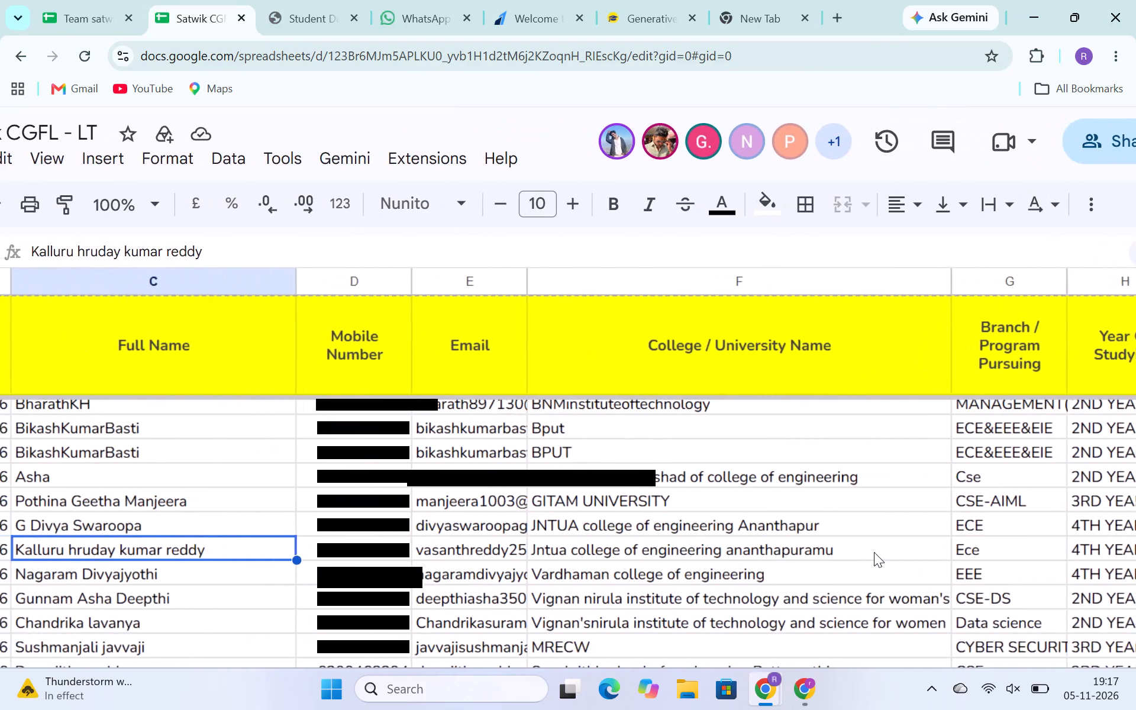
pyautogui.hscroll(4, 874, 552)
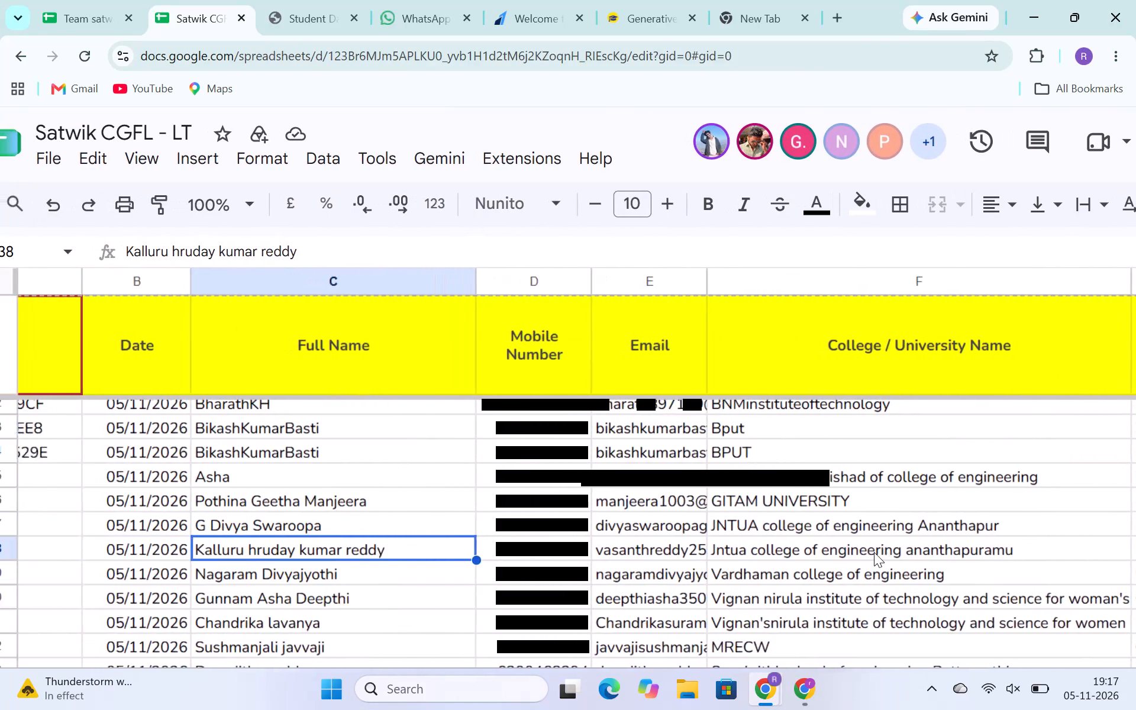
pyautogui.hscroll(2, 874, 552)
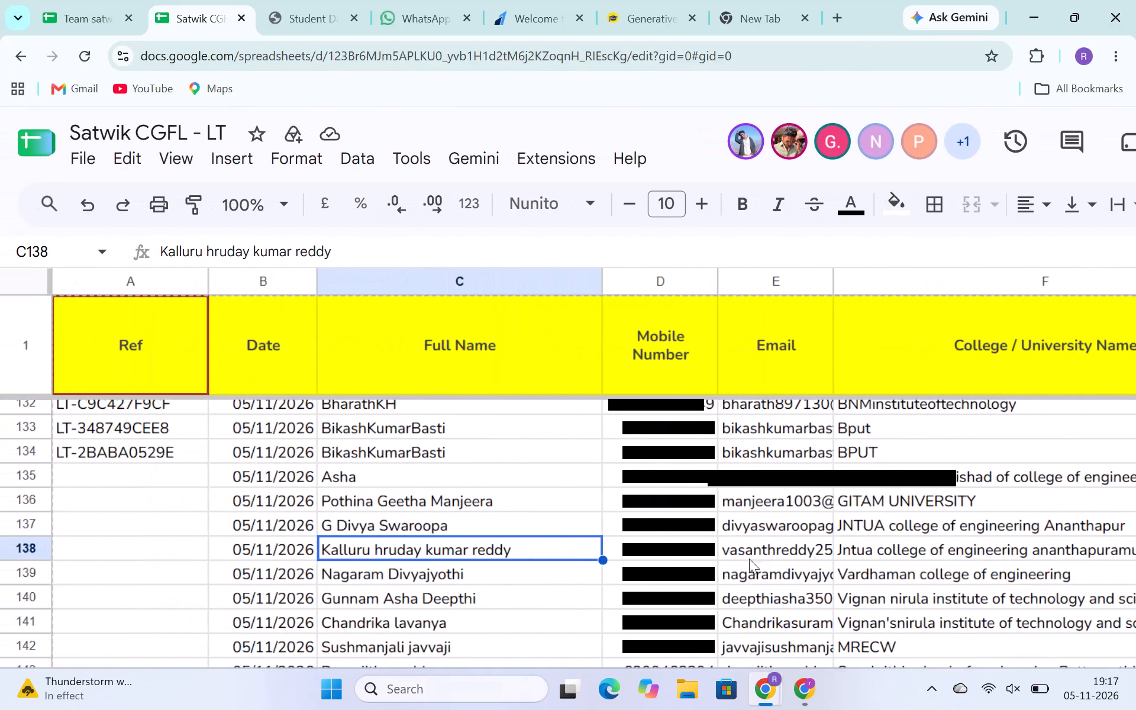
# Select the whole row 138 and check that lead's branch, internship domain and primary expectation from the program.
pyautogui.click(42, 543)
pyautogui.hscroll(-6, 224, 576)
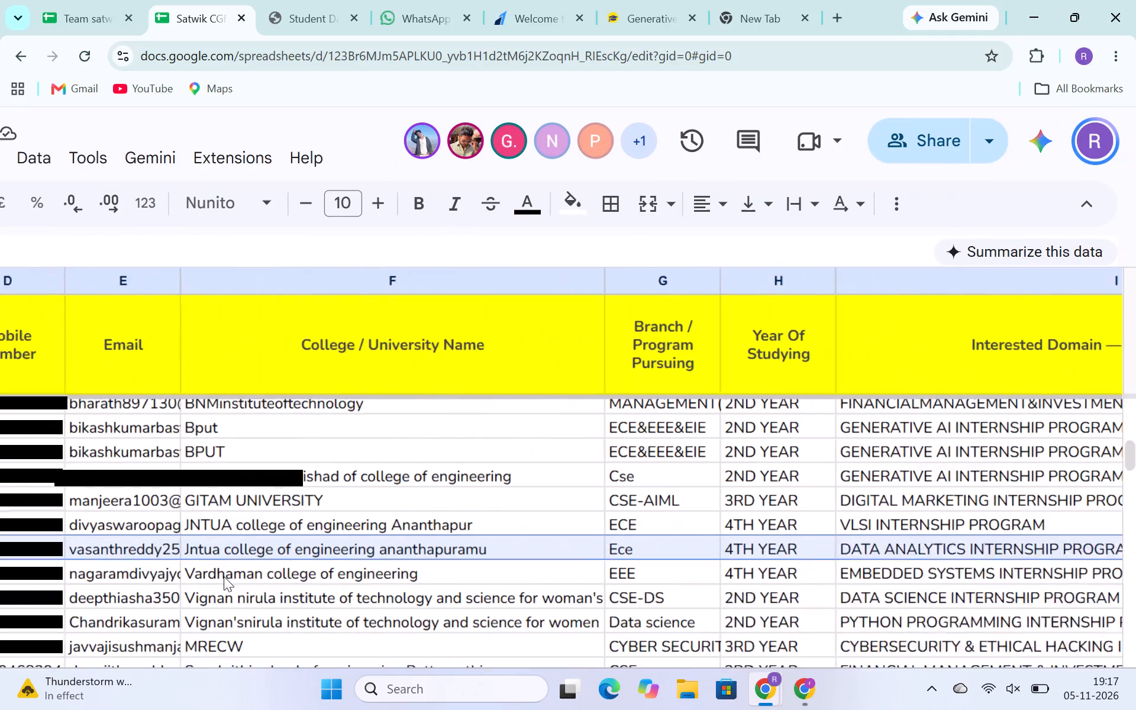
pyautogui.hscroll(-7, 224, 576)
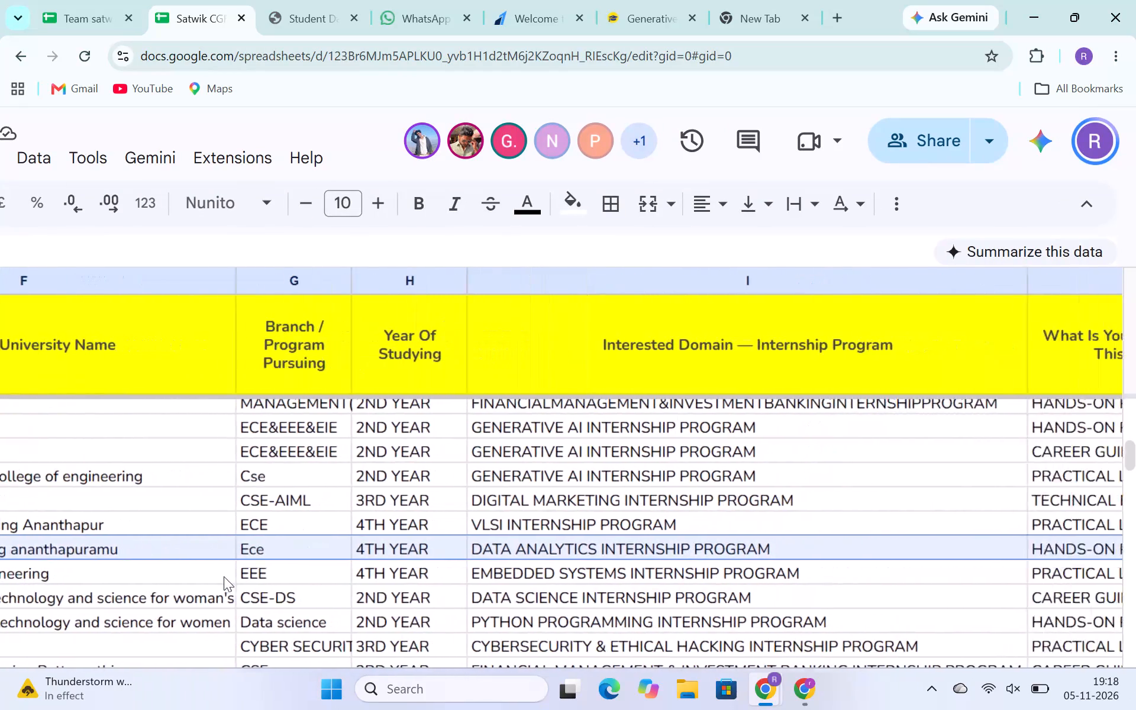
pyautogui.hscroll(-6, 224, 576)
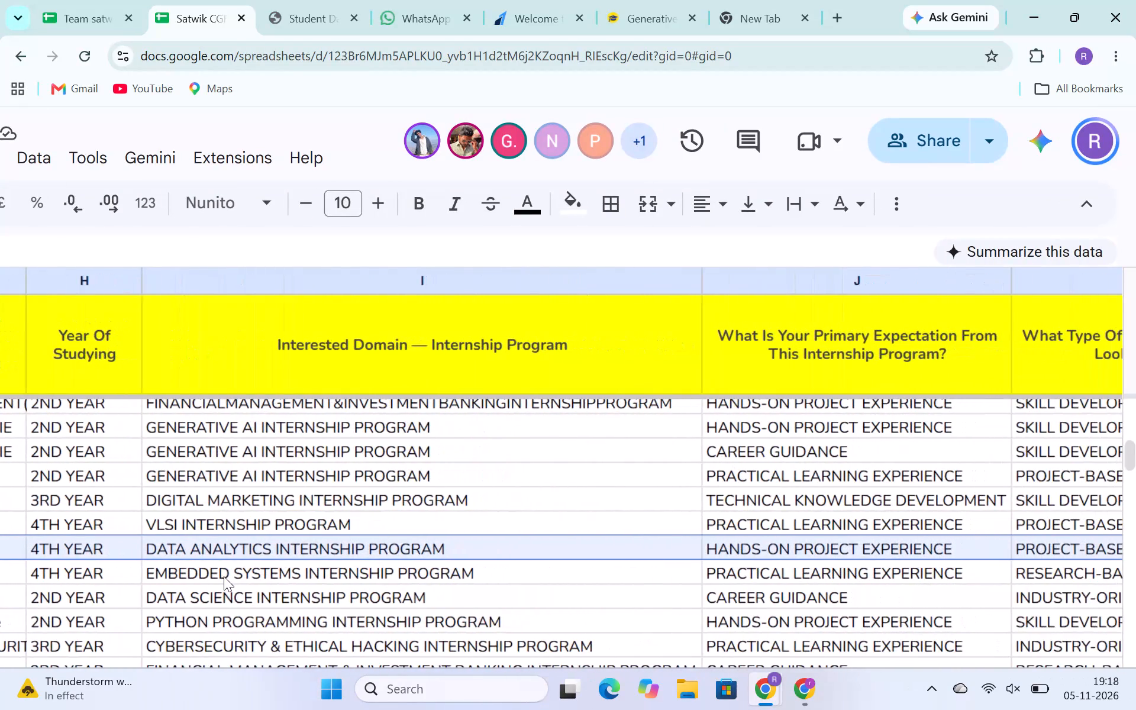
pyautogui.hscroll(-1, 224, 576)
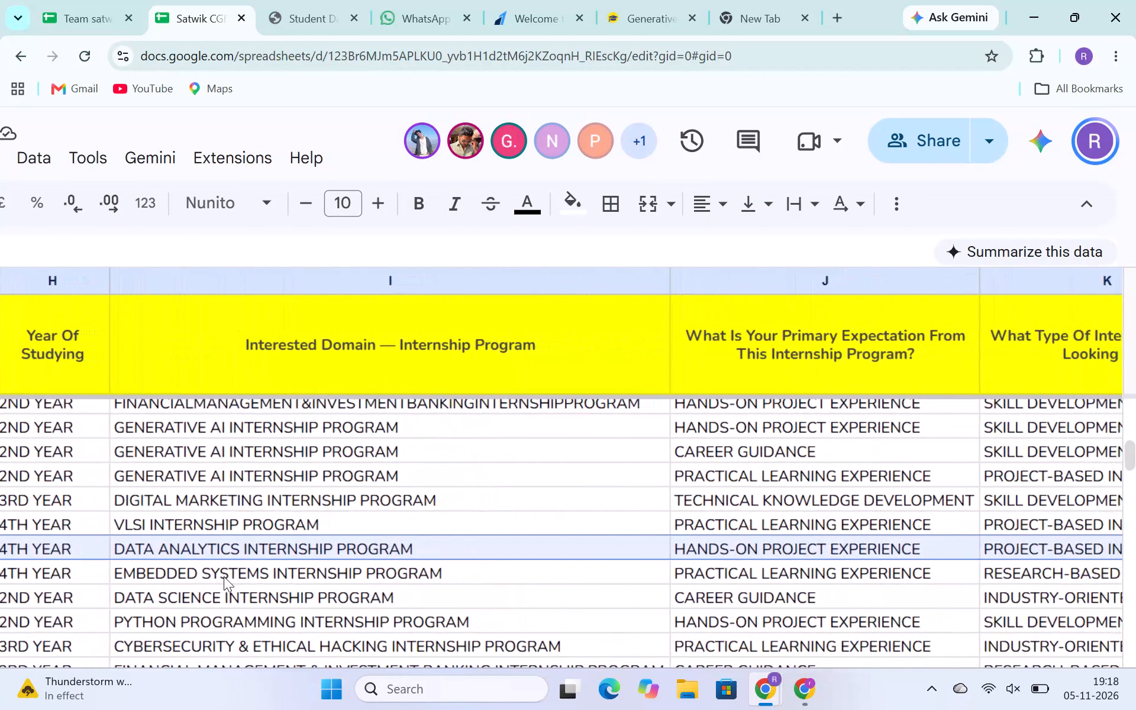
pyautogui.hscroll(-1, 224, 576)
pyautogui.hscroll(3, 224, 576)
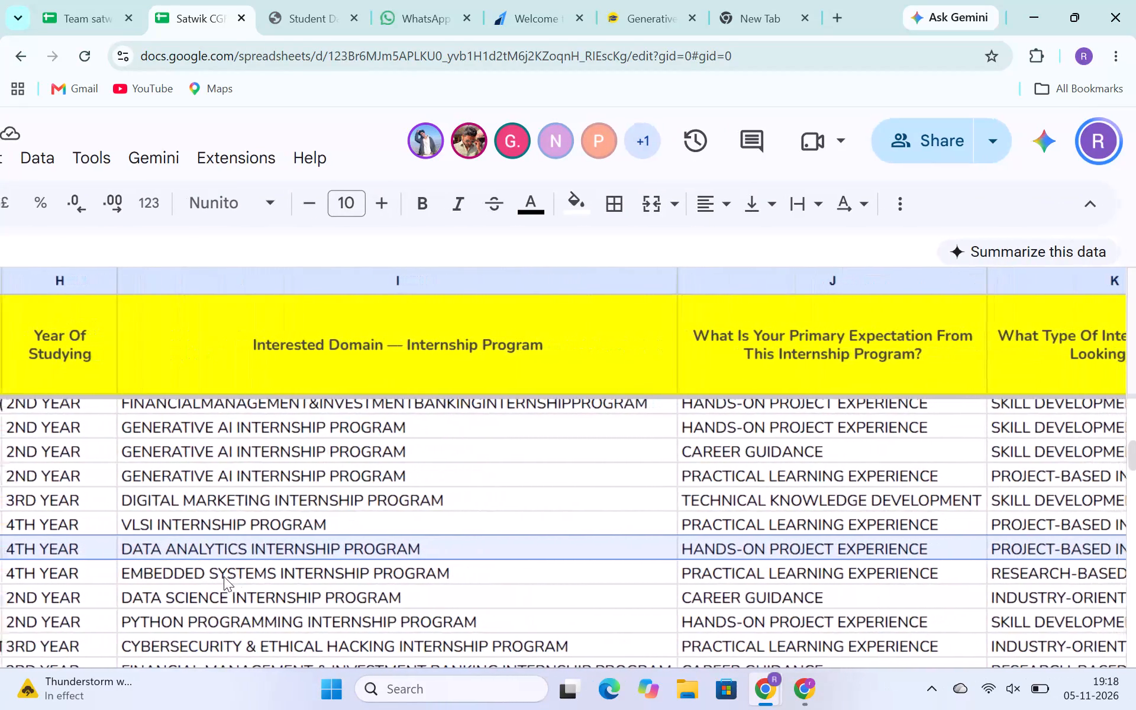
pyautogui.hscroll(10, 224, 576)
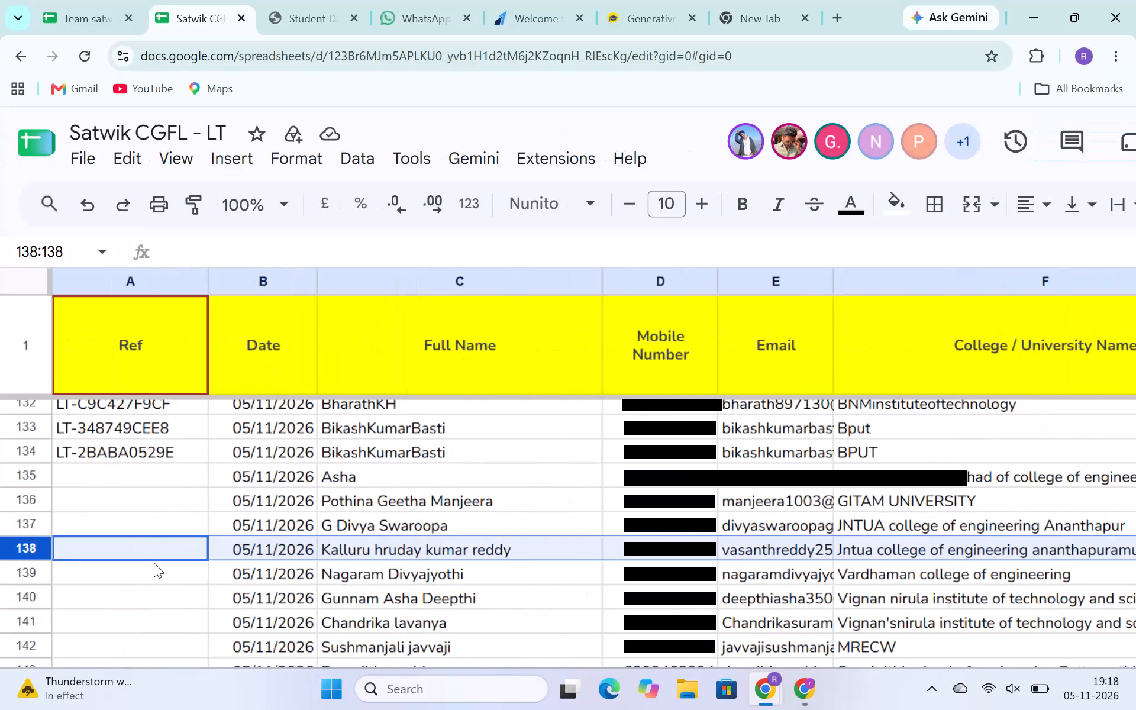
# Recheck the row 138 lead's Ref and Full Name cells, keeping the whole row selected.
pyautogui.click(167, 569)
pyautogui.click(188, 546)
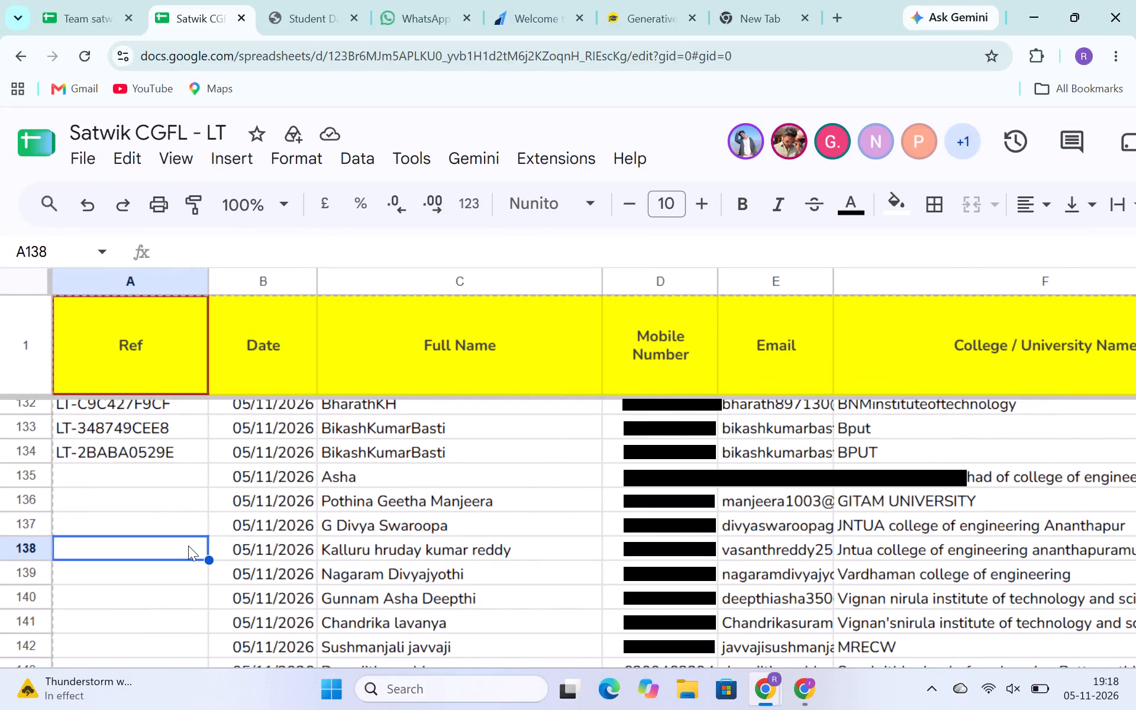
pyautogui.click(36, 548)
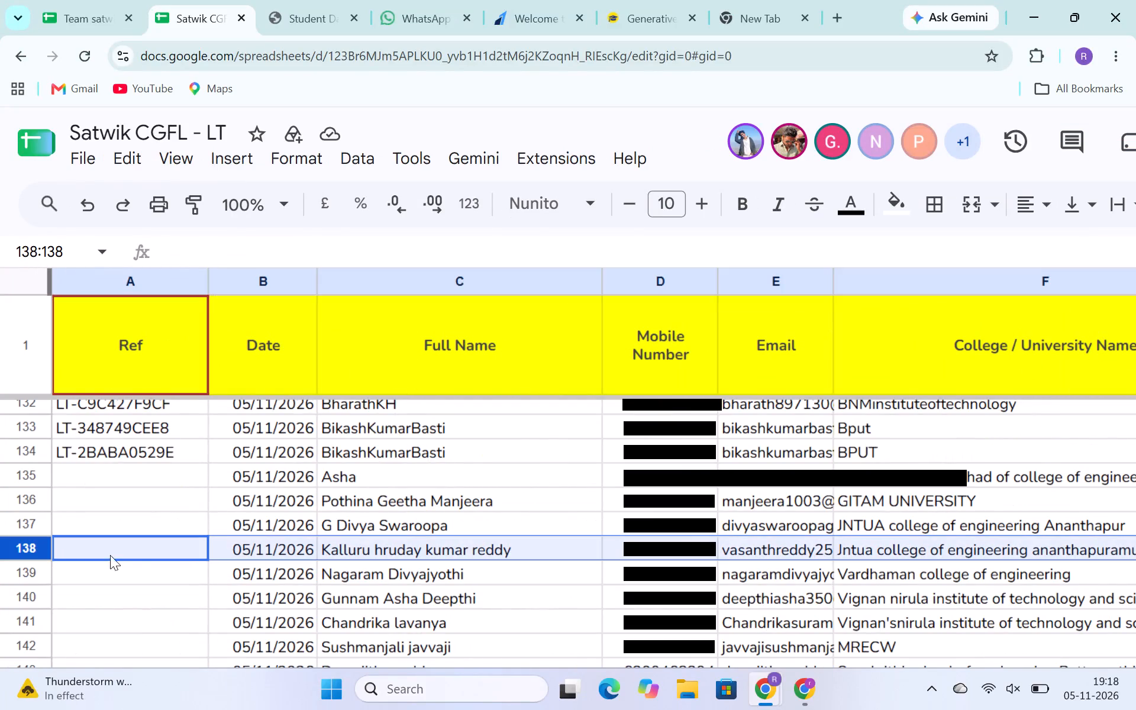
pyautogui.click(548, 577)
pyautogui.click(587, 545)
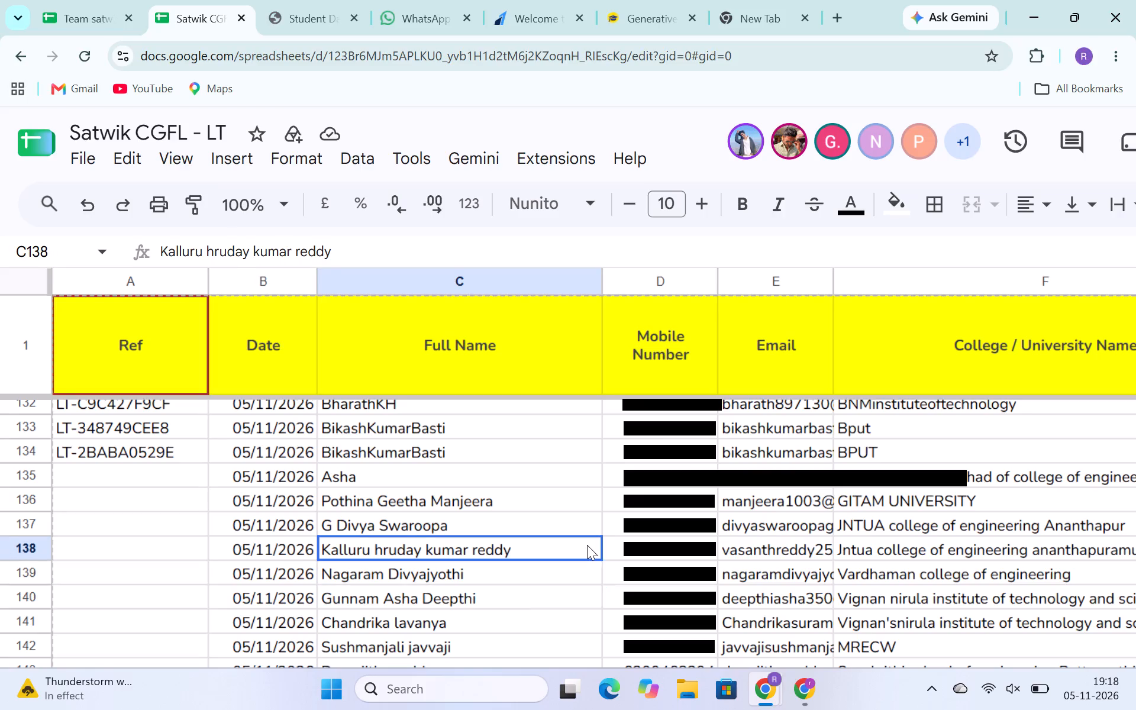
pyautogui.click(34, 553)
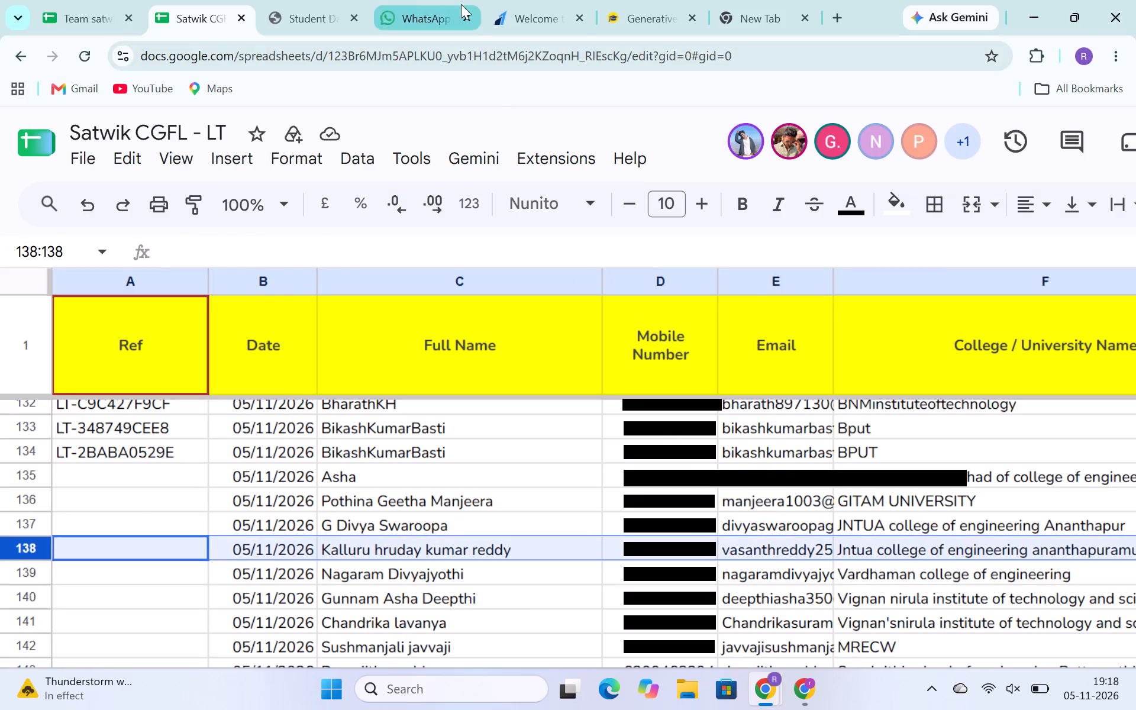
# Switch to the Learners Track Generative AI course page and open the site's course search.
pyautogui.click(576, 0)
pyautogui.click(627, 0)
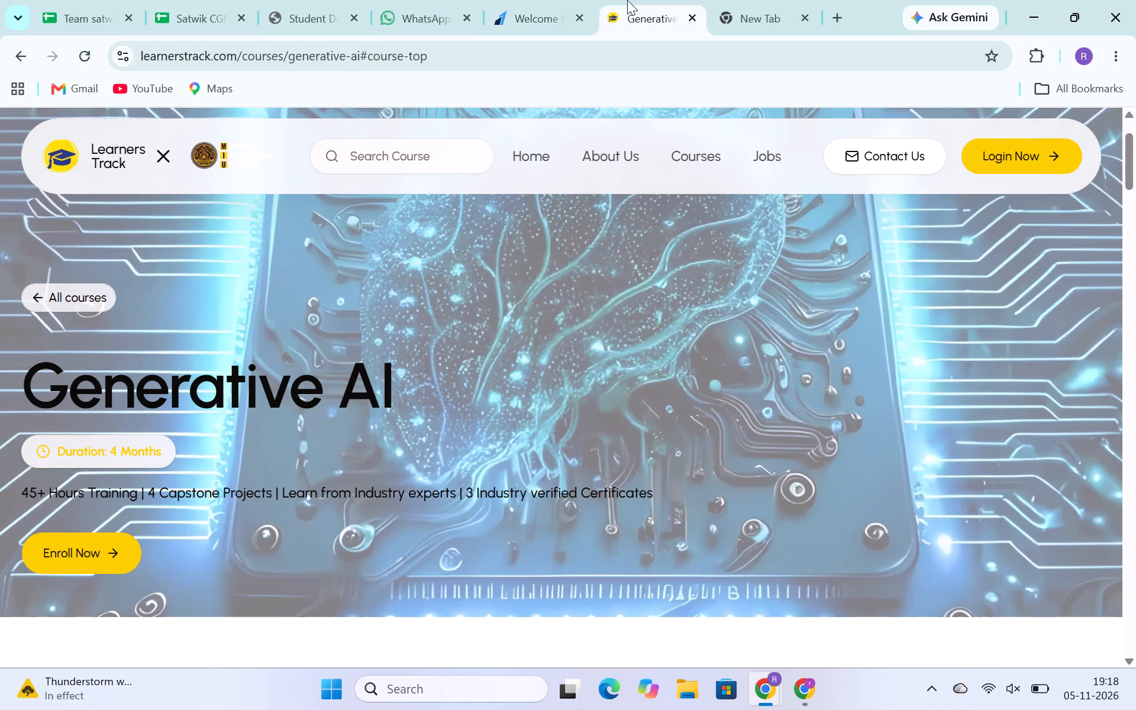
pyautogui.click(406, 147)
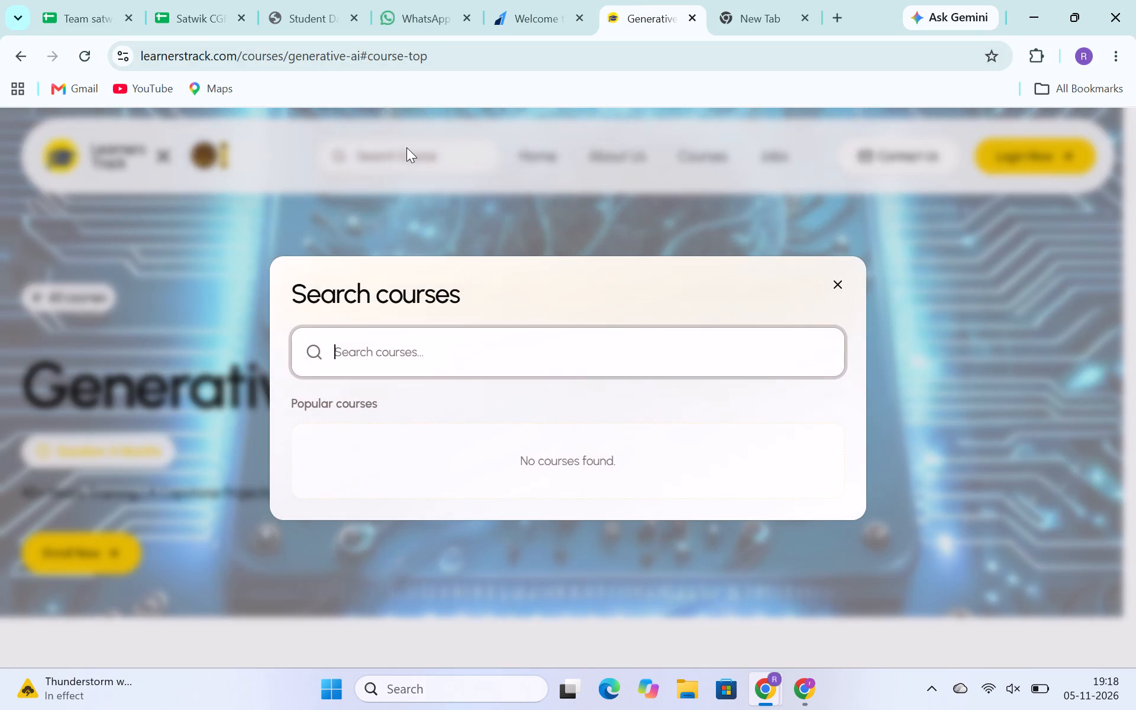
# Search the site's courses for "mecha" and close the course search.
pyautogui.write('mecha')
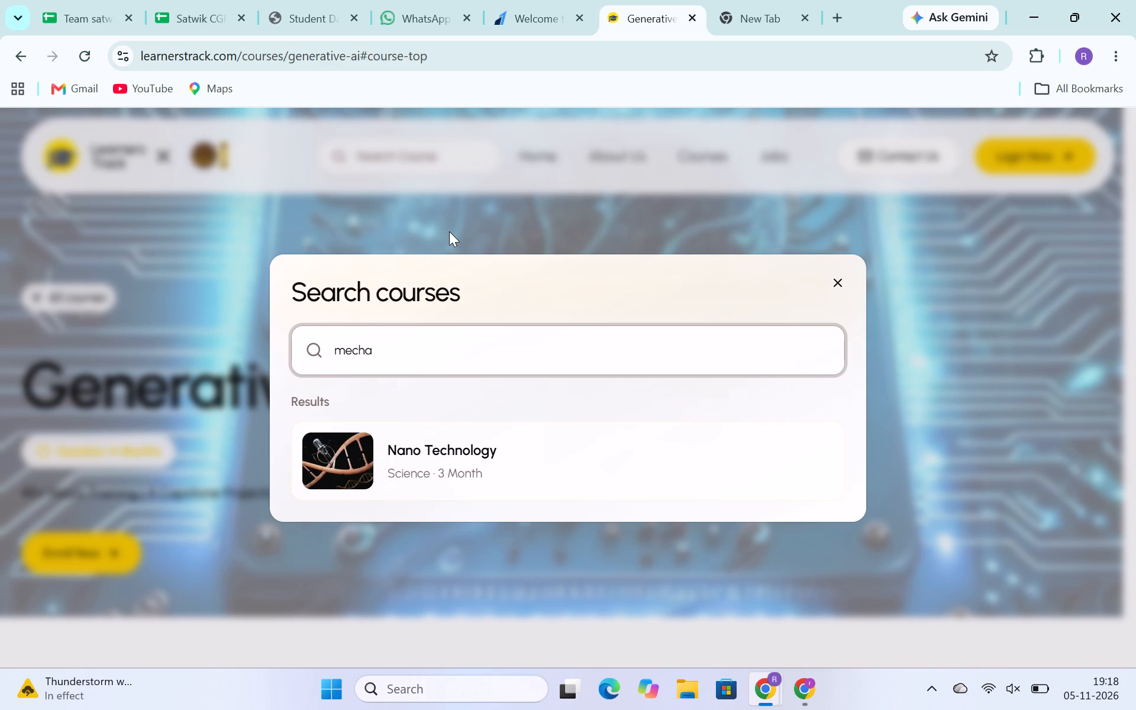
pyautogui.click(838, 282)
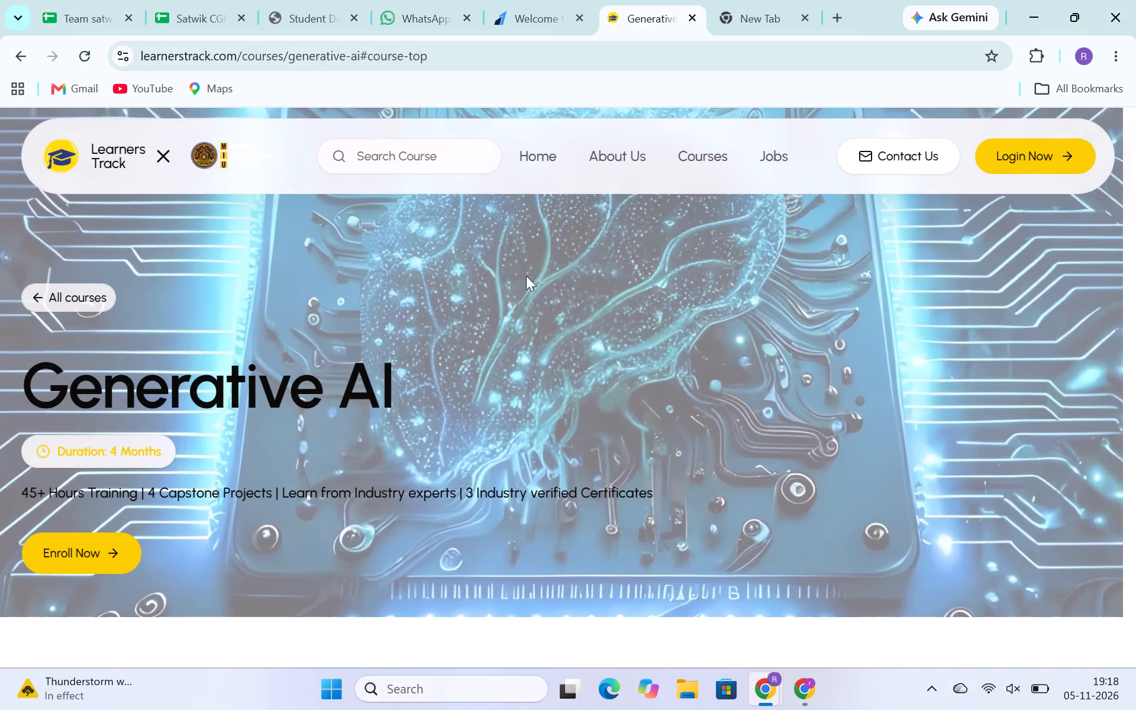